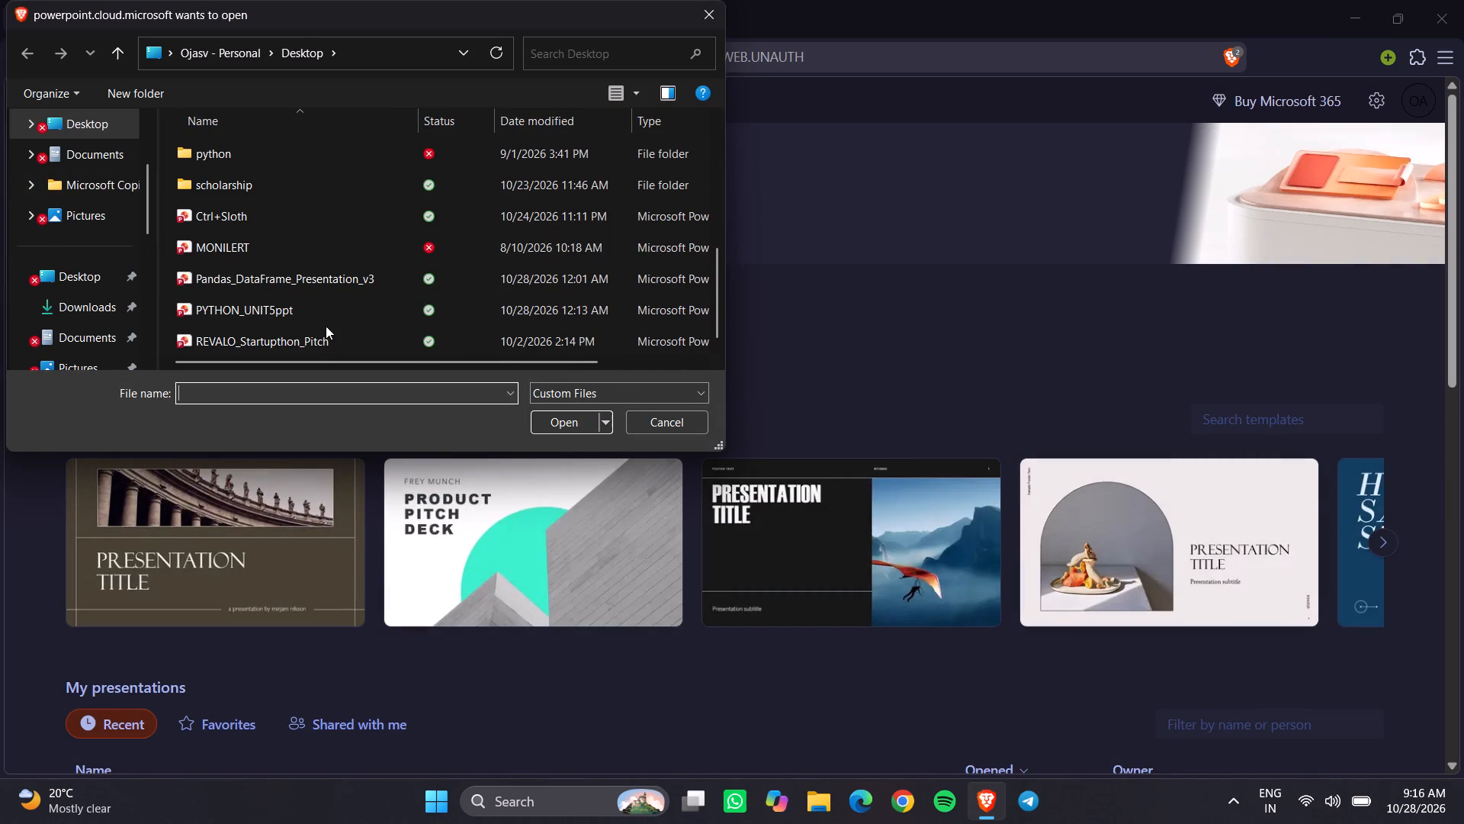
Open the PYTHON_UNIT5ppt presentation from the Desktop folder.
click(326, 316)
click(551, 416)
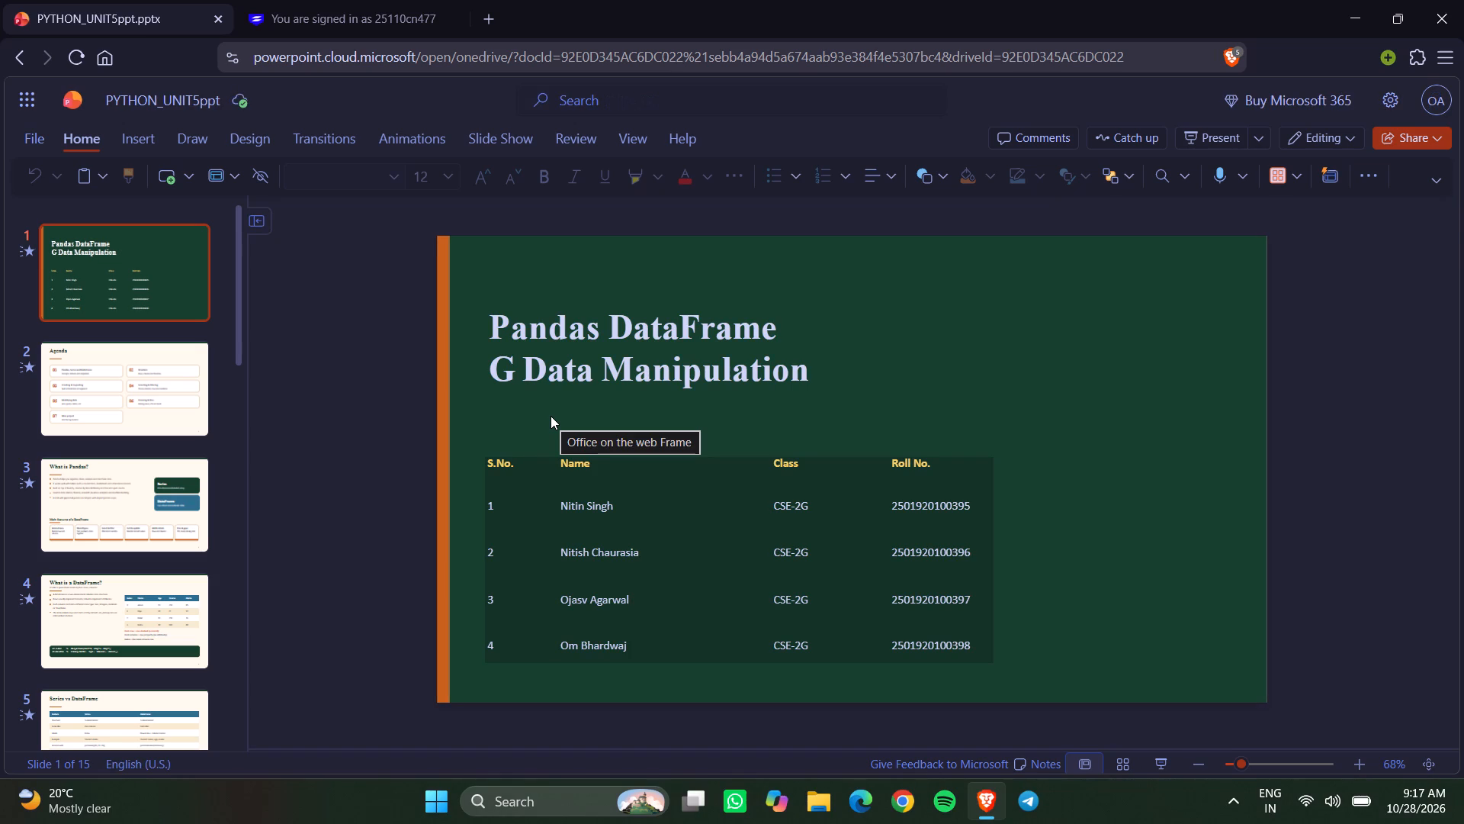
Delete the empty footer placeholder from slide 3, "What is Pandas?".
click(138, 393)
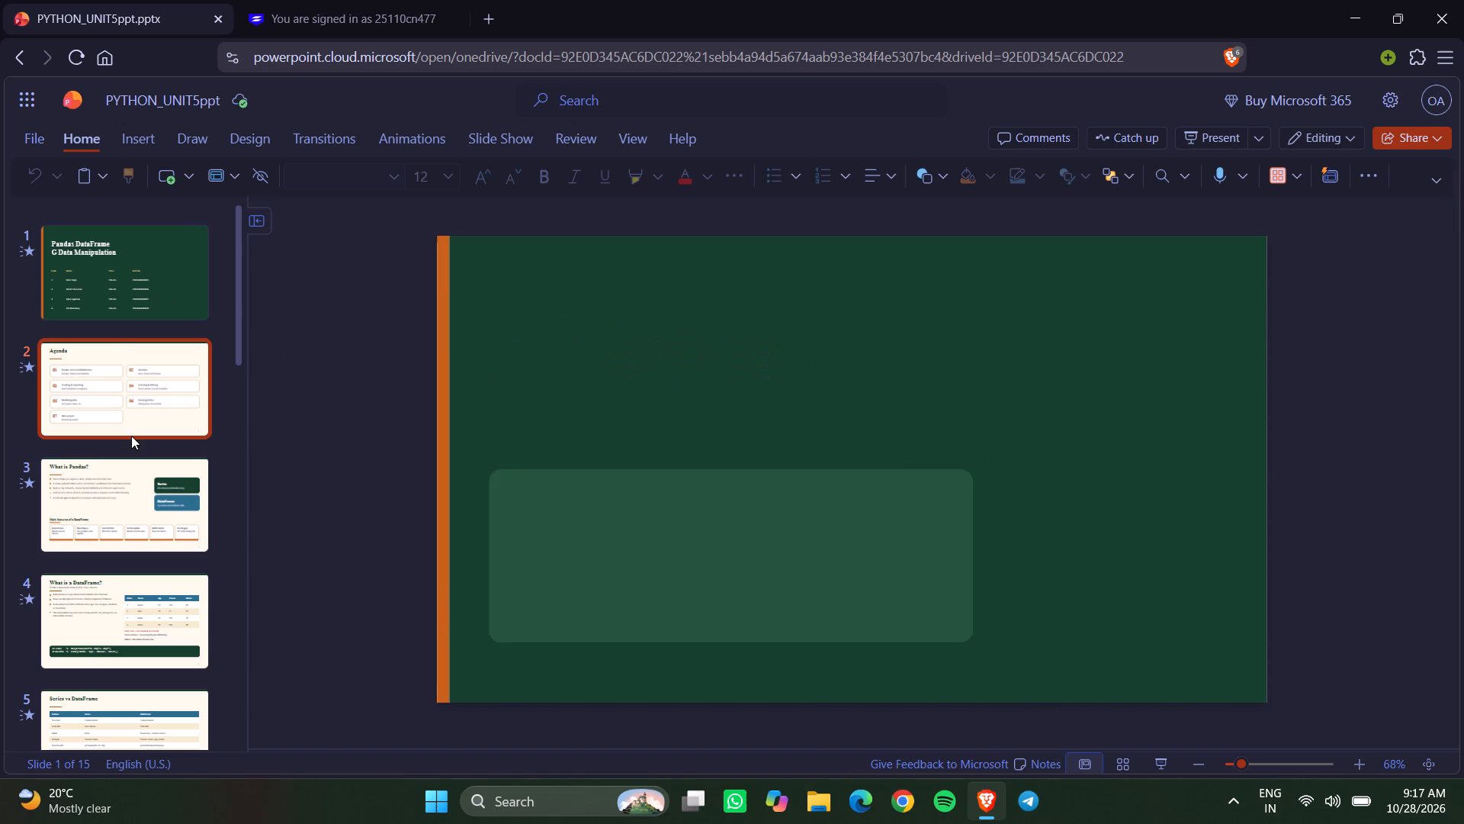
key(Right)
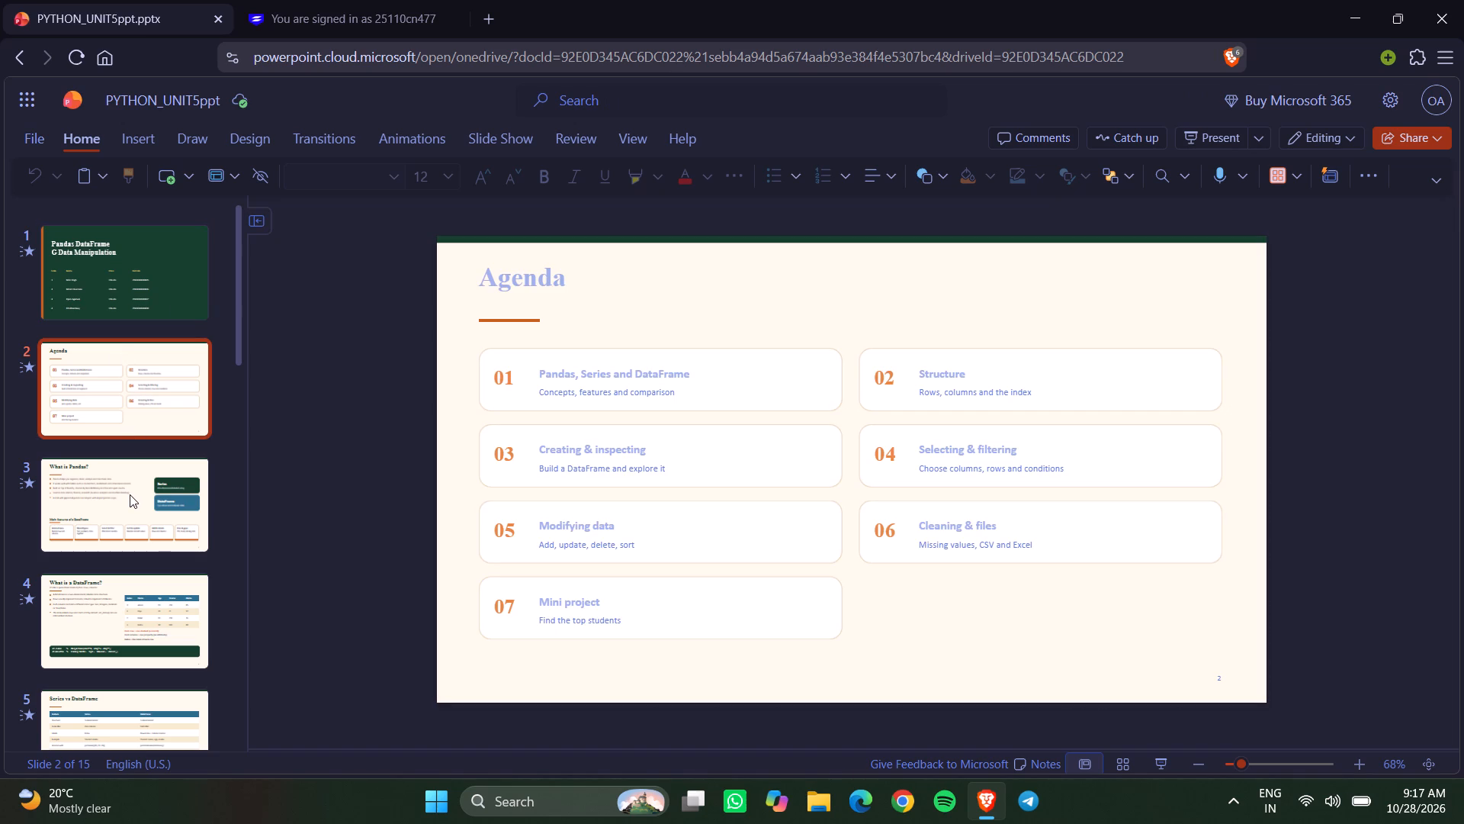
click(133, 525)
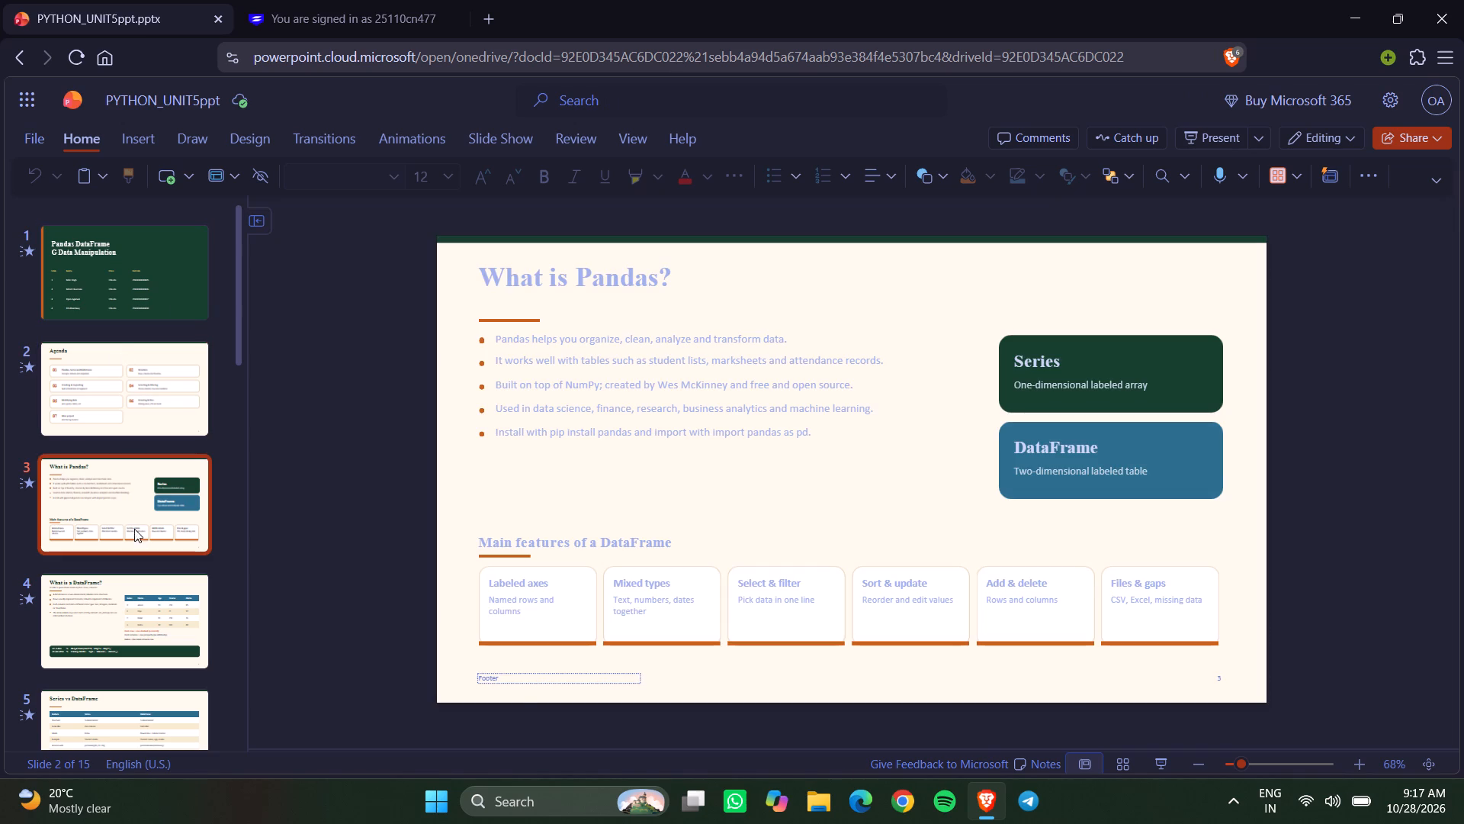
click(504, 674)
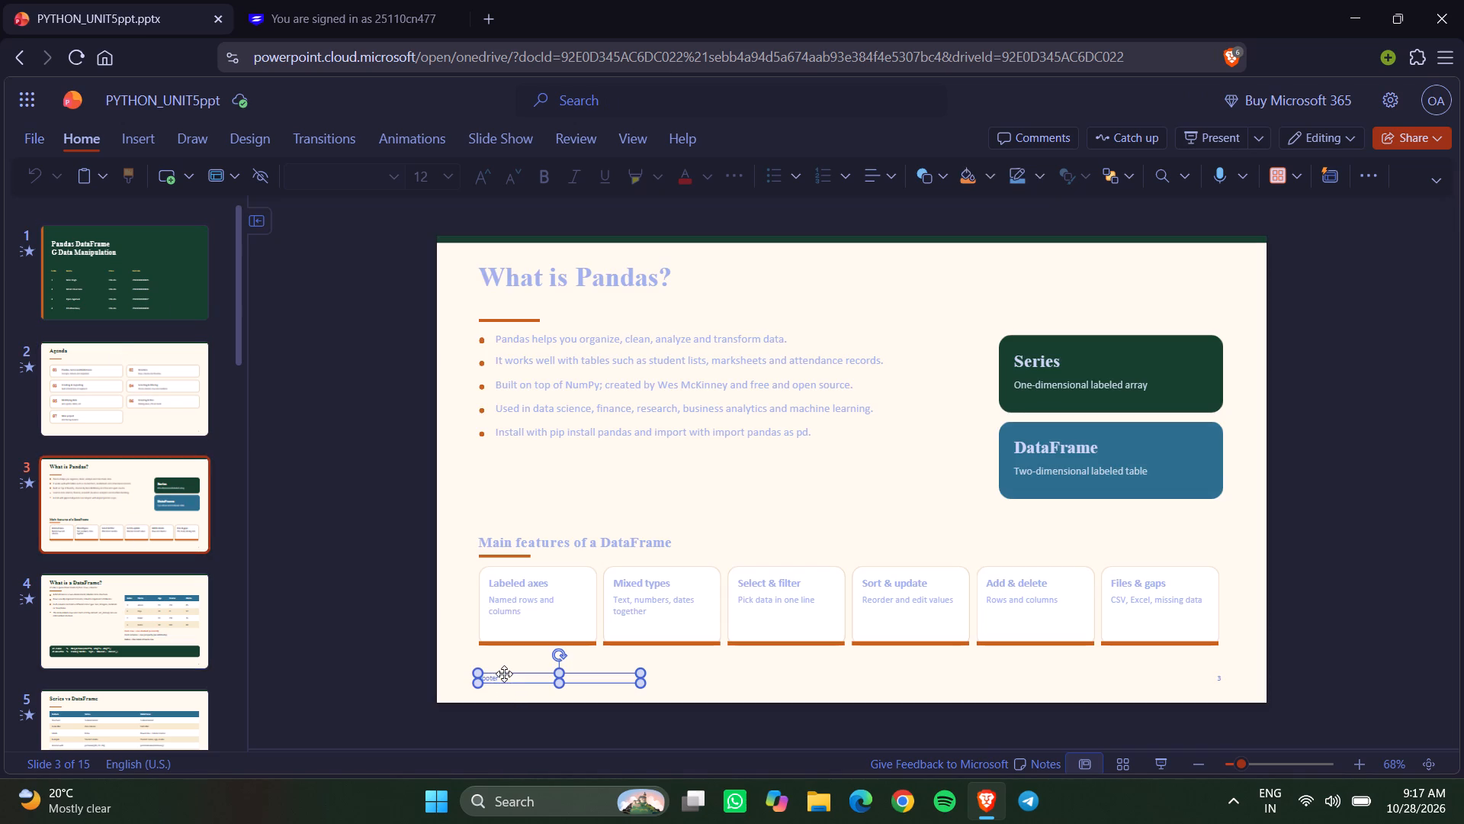
key(Delete)
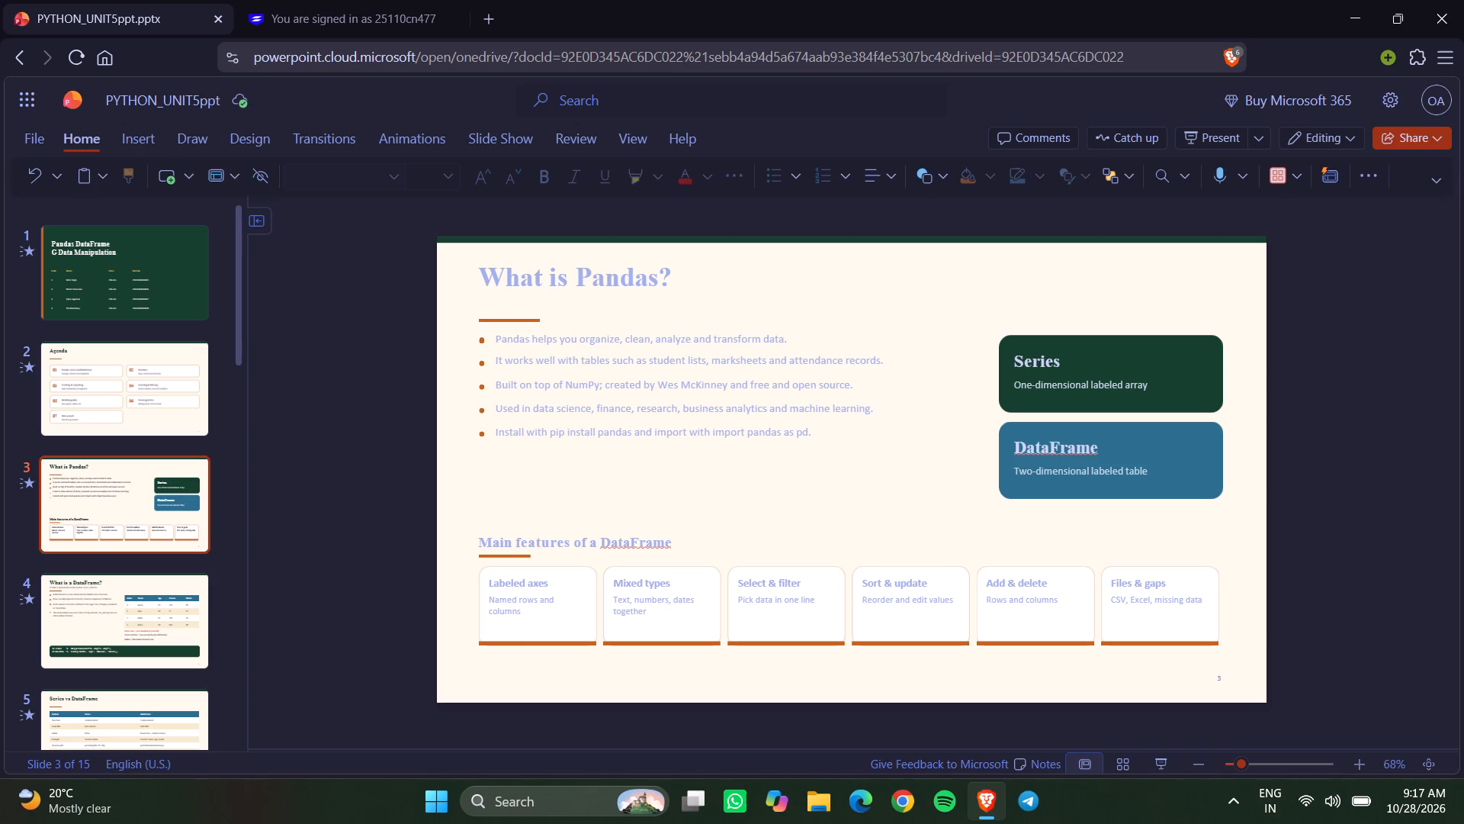
Delete the empty footer placeholder from slide 4, "What is a DataFrame?".
click(157, 596)
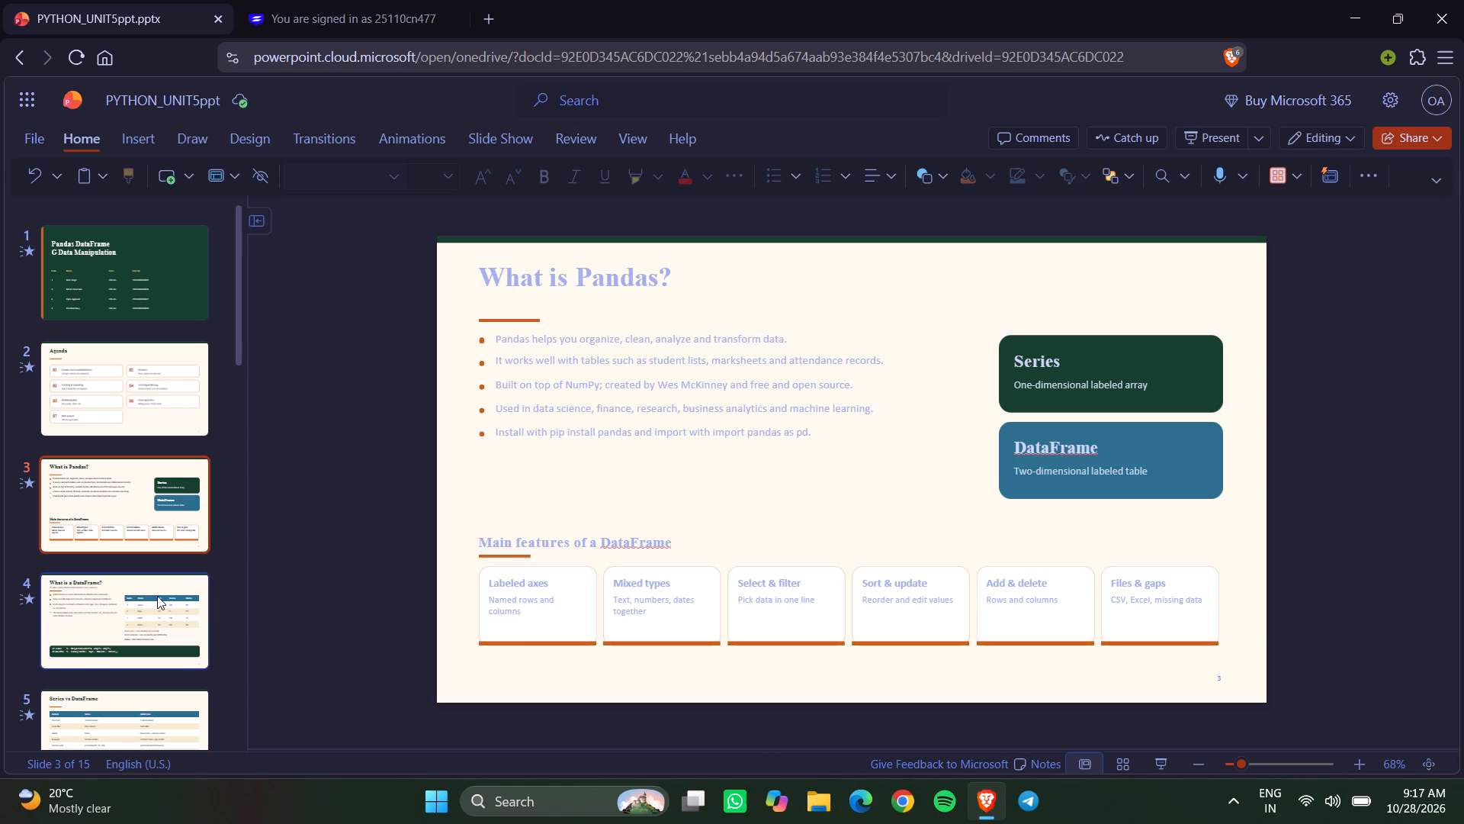
click(611, 678)
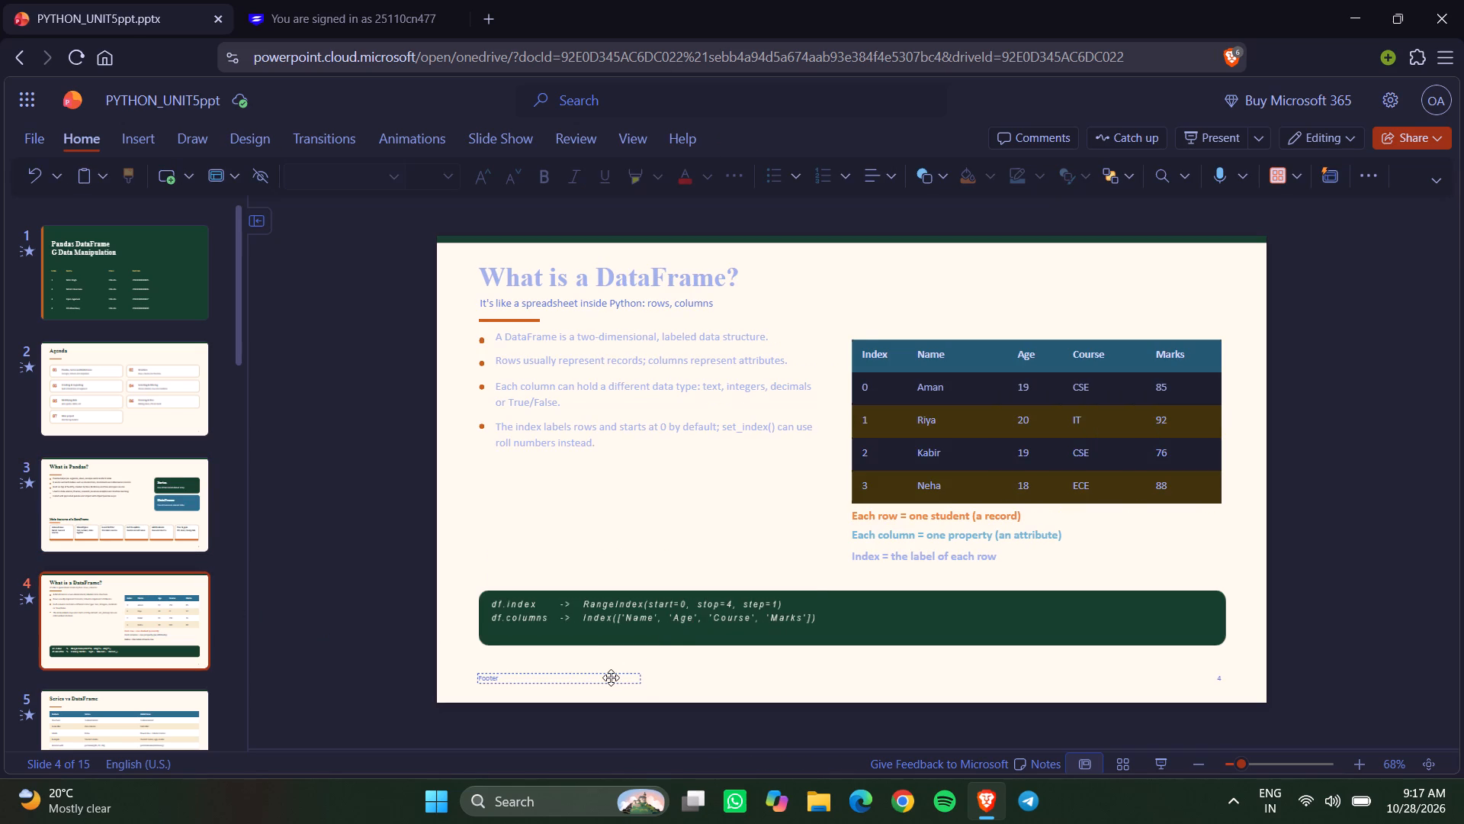
key(Delete)
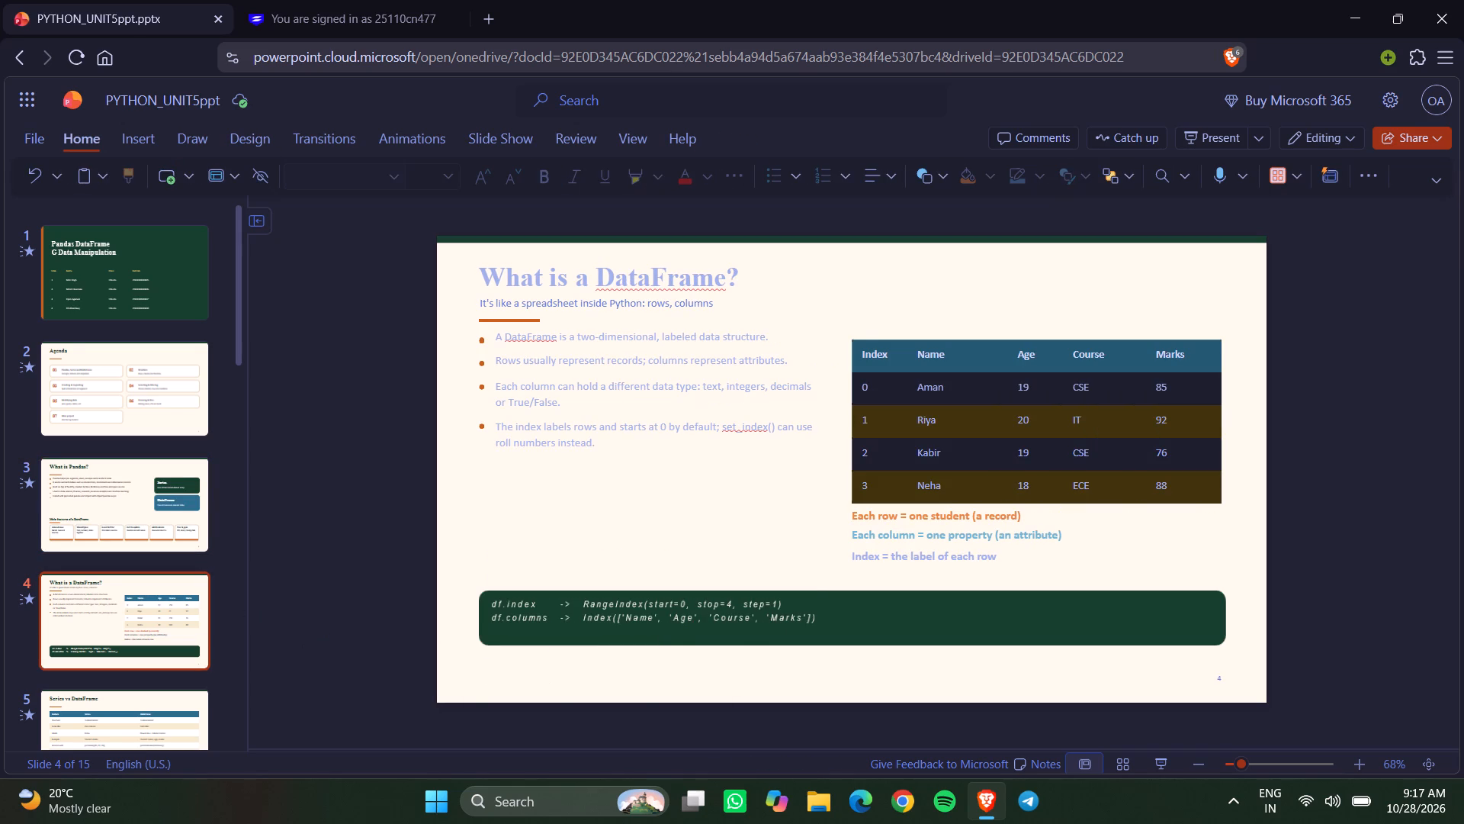
Review slides 5 to 11 one by one for leftover placeholders and text errors.
scroll(105, 610, down, 1)
click(101, 618)
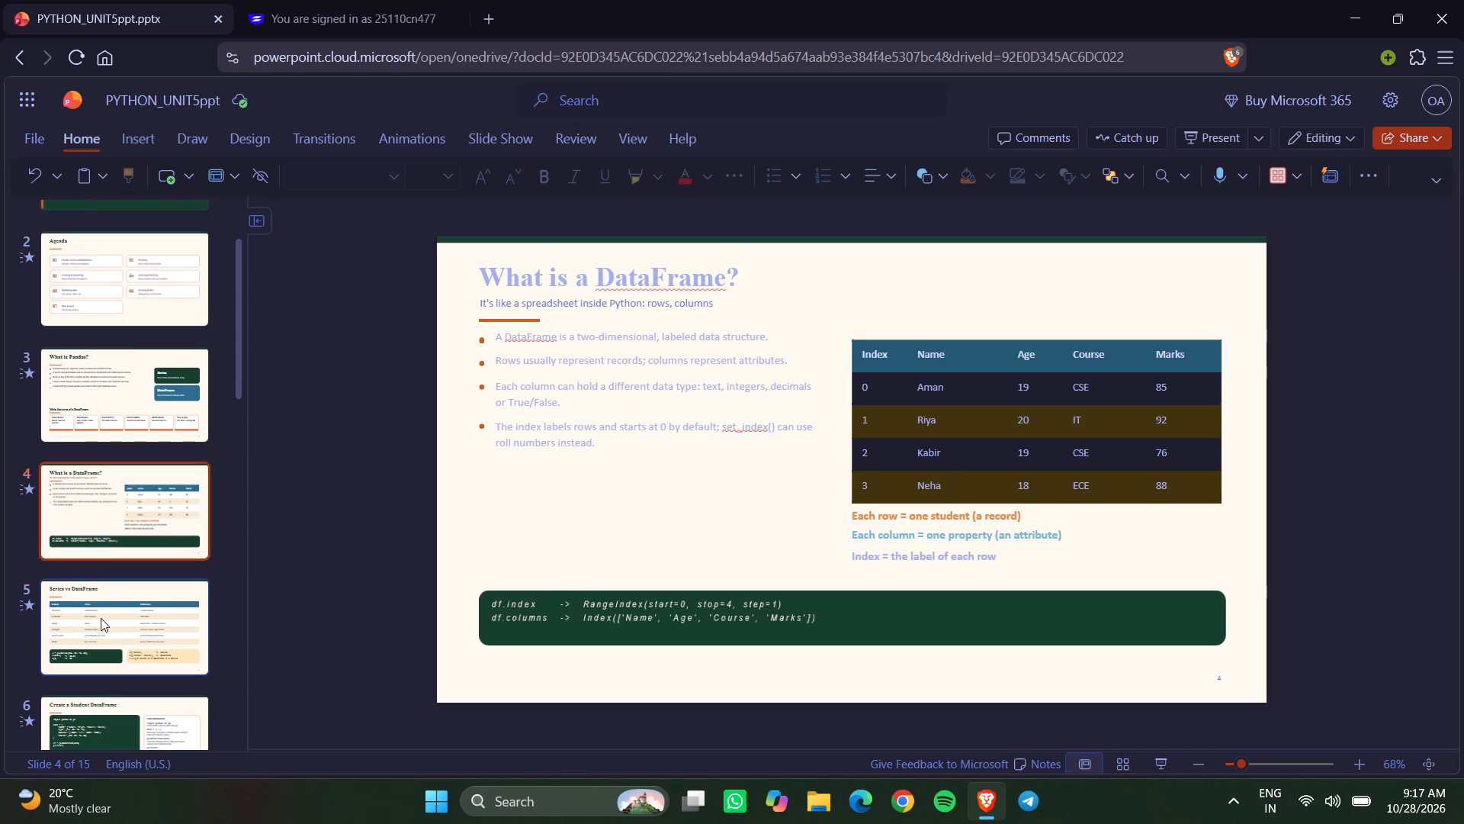
scroll(131, 548, down, 1)
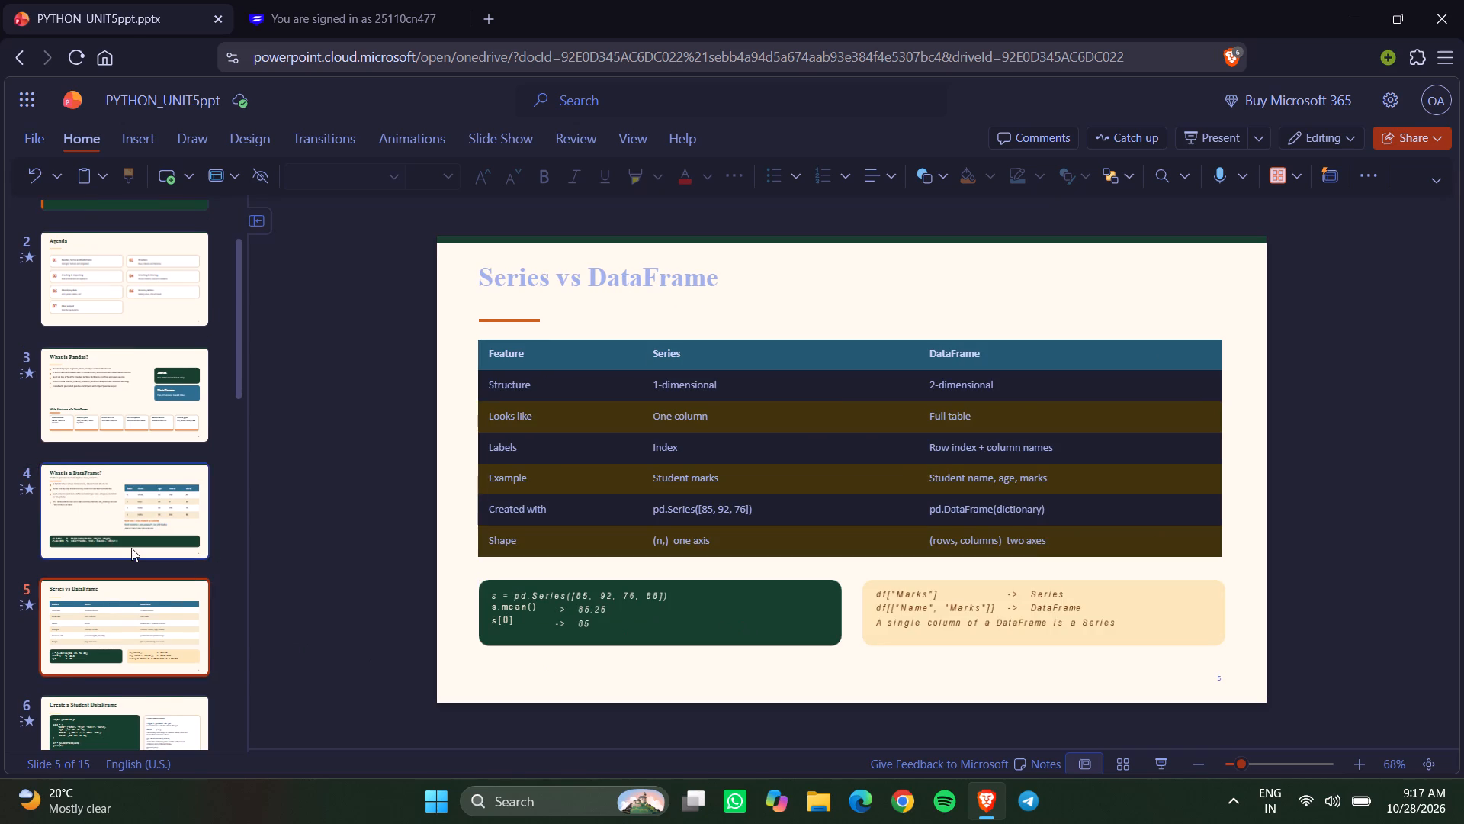
scroll(131, 548, down, 1)
click(125, 594)
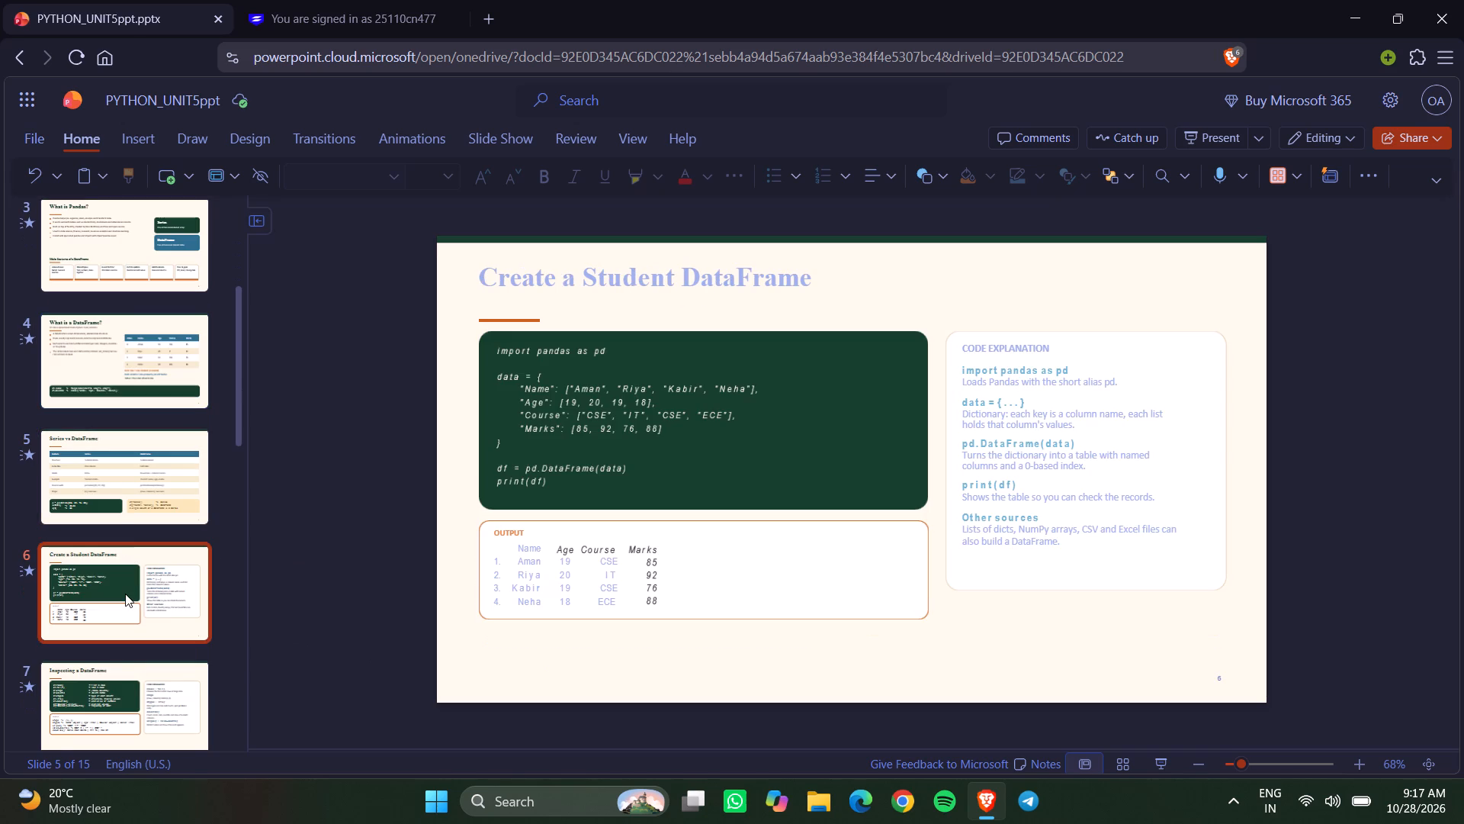
scroll(125, 594, down, 3)
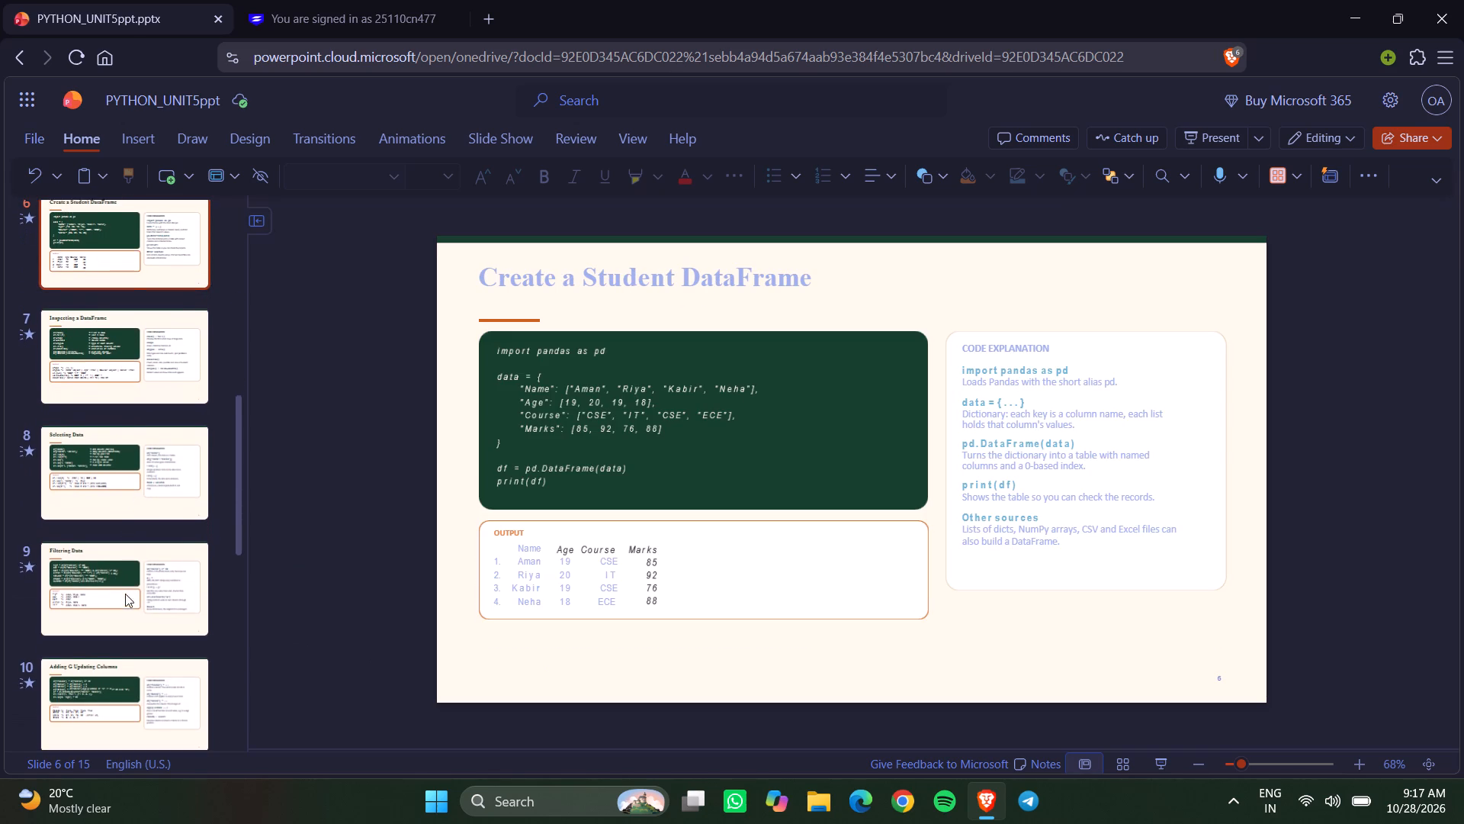
scroll(125, 594, down, 1)
click(104, 374)
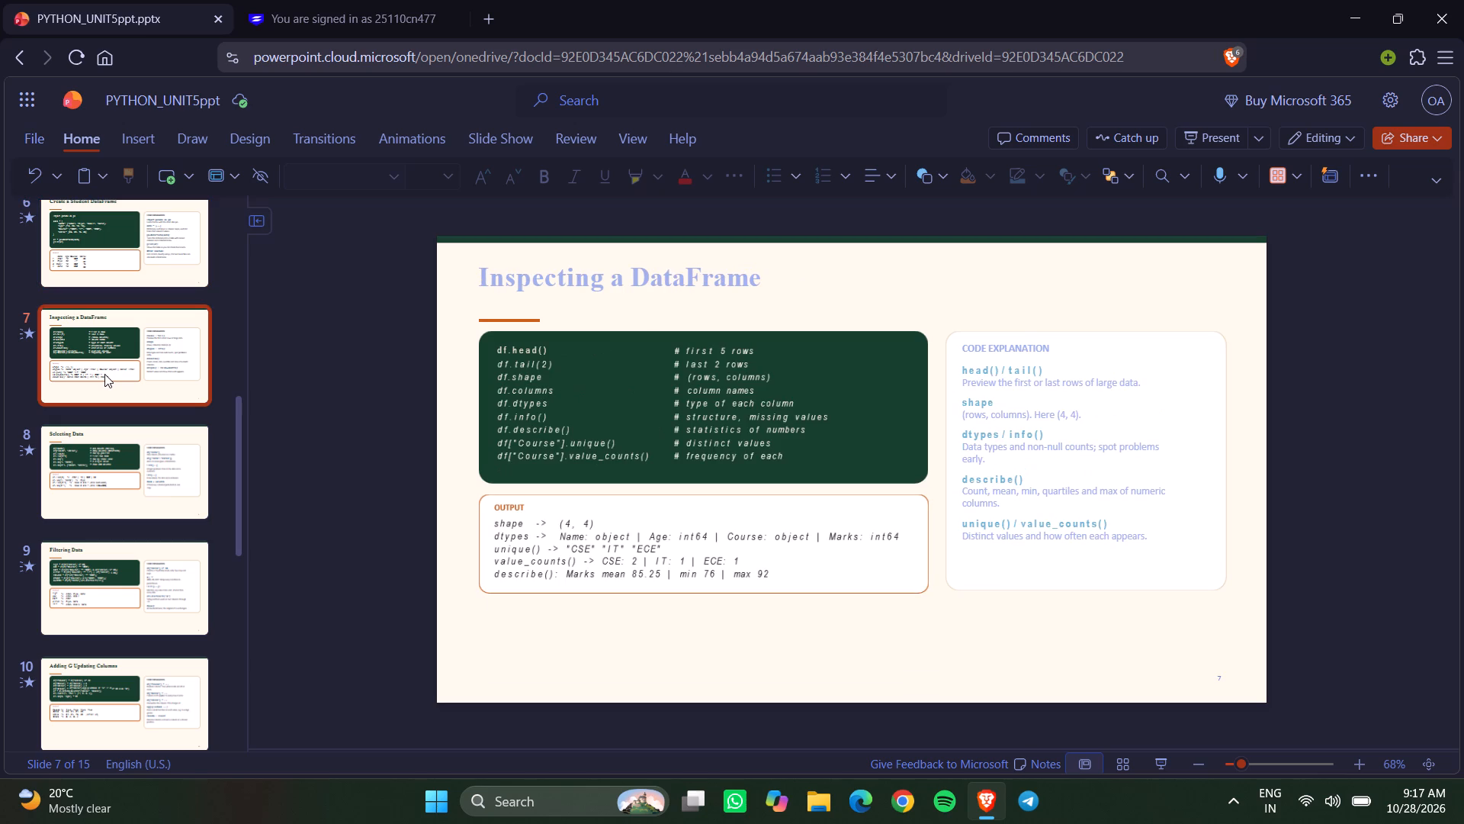
click(152, 473)
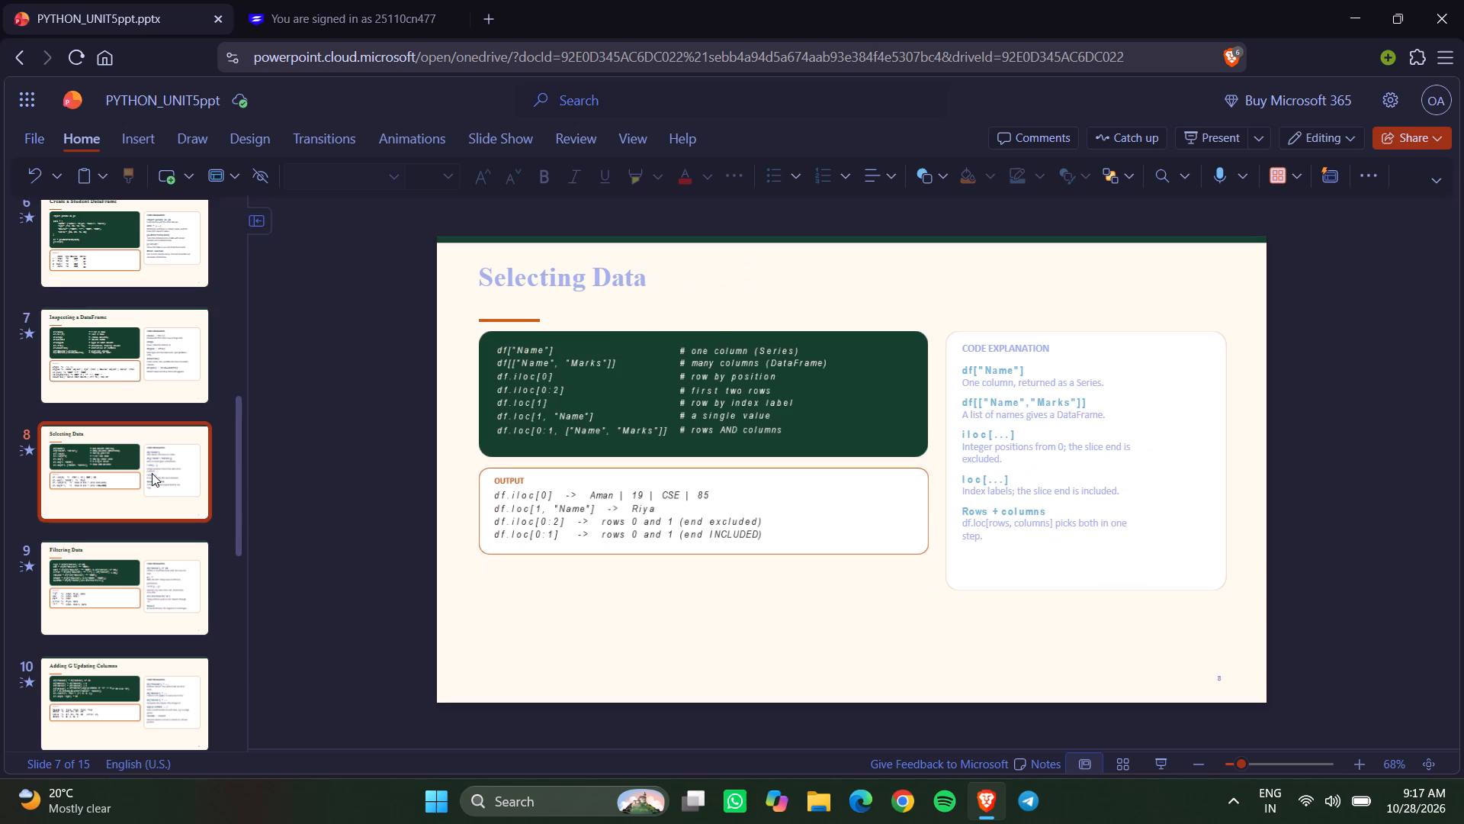
click(149, 576)
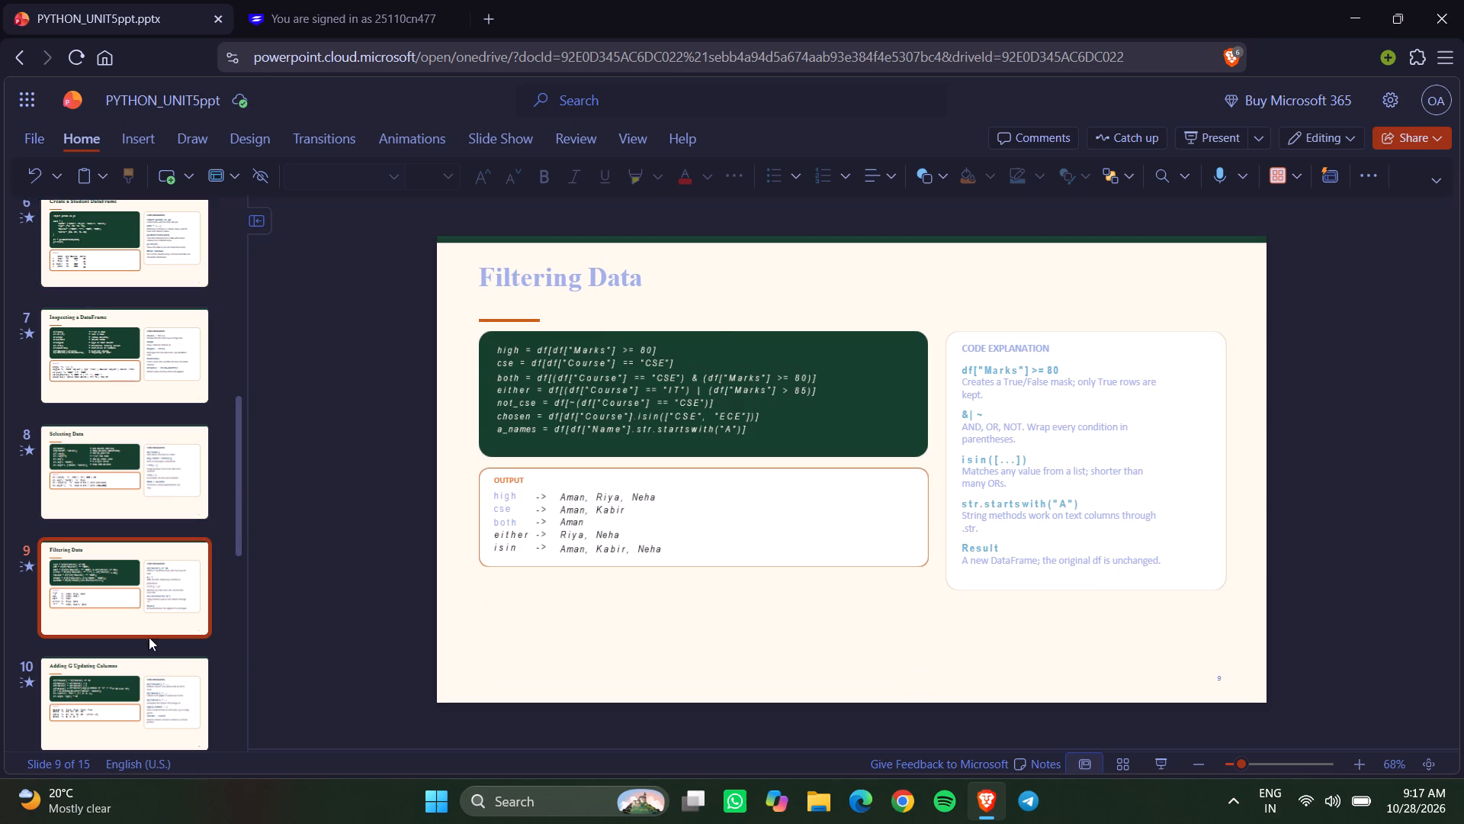
click(146, 674)
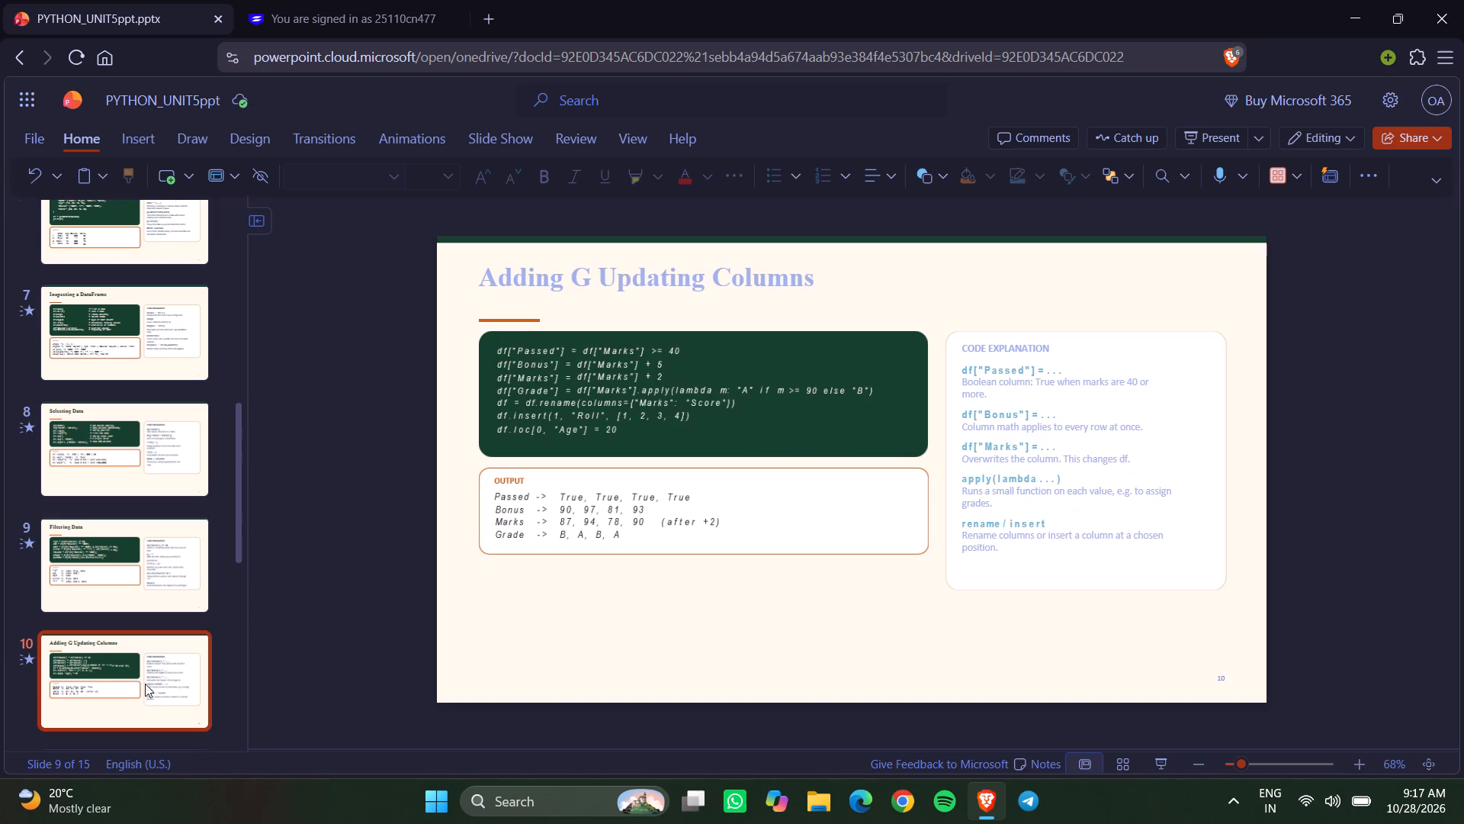
click(145, 684)
scroll(145, 684, down, 3)
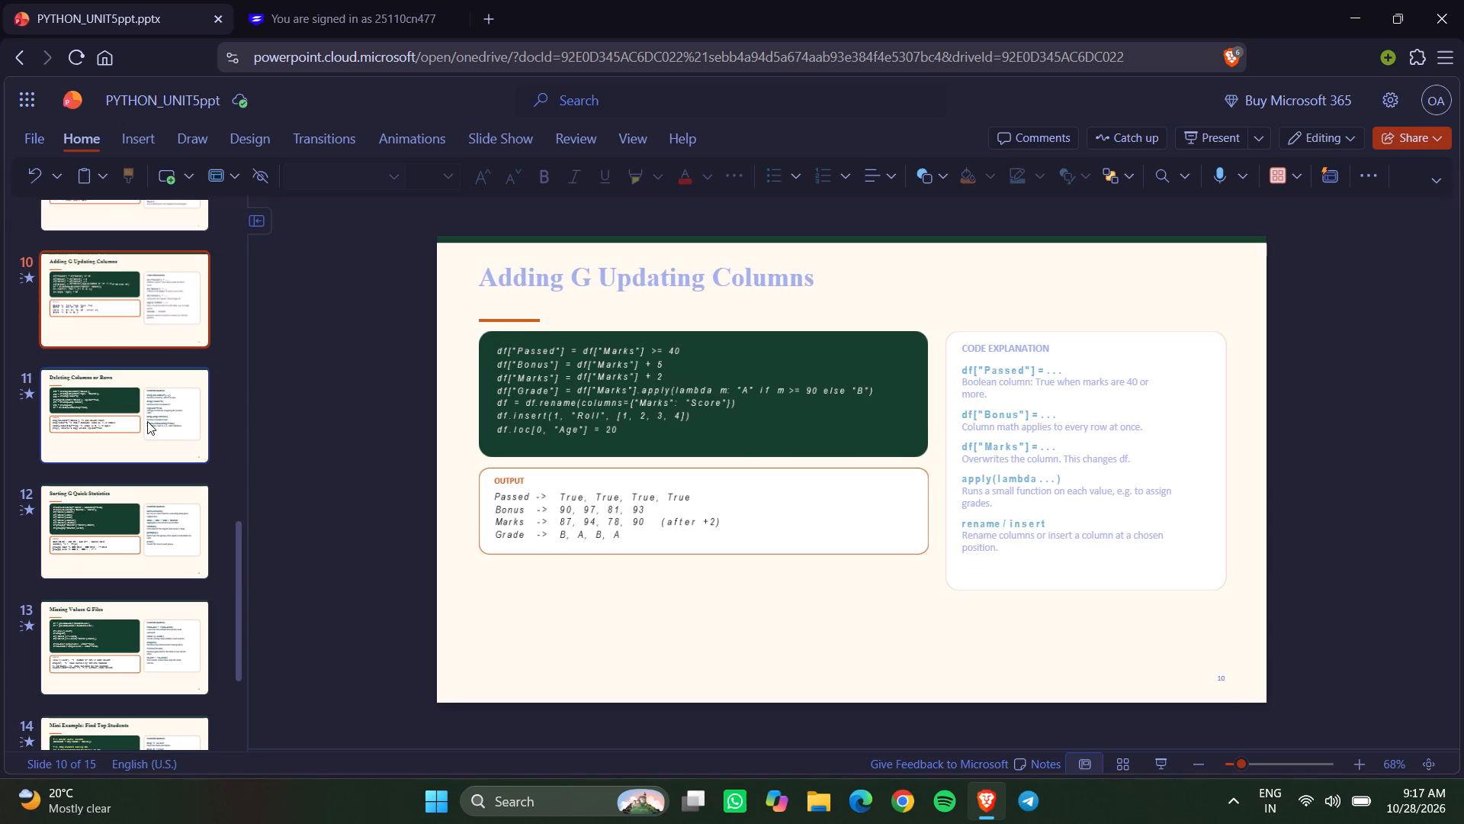
click(147, 421)
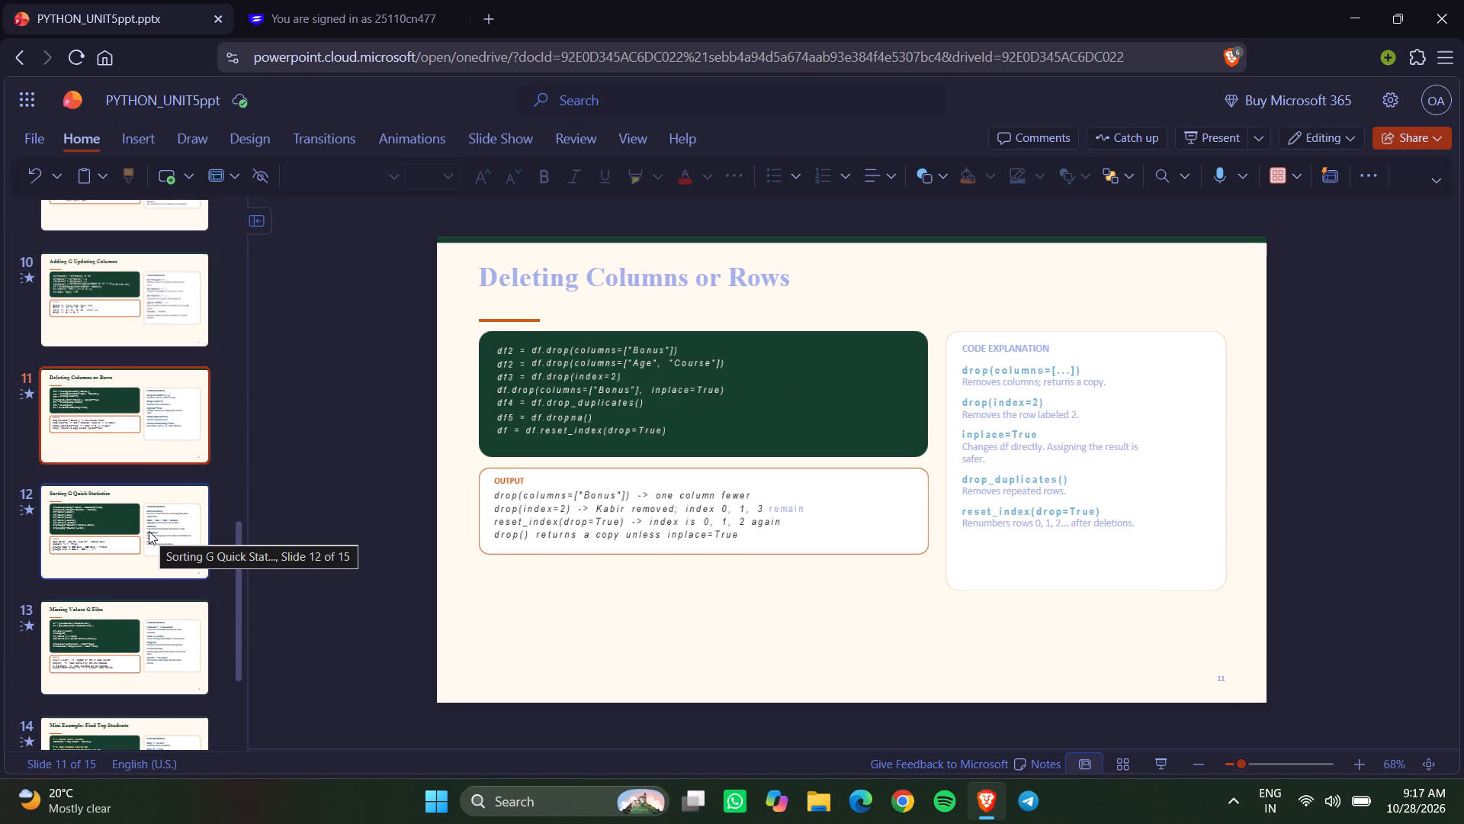
Remove the stray "G" from slide 12's title so it reads "Sorting Quick Statistics".
click(149, 531)
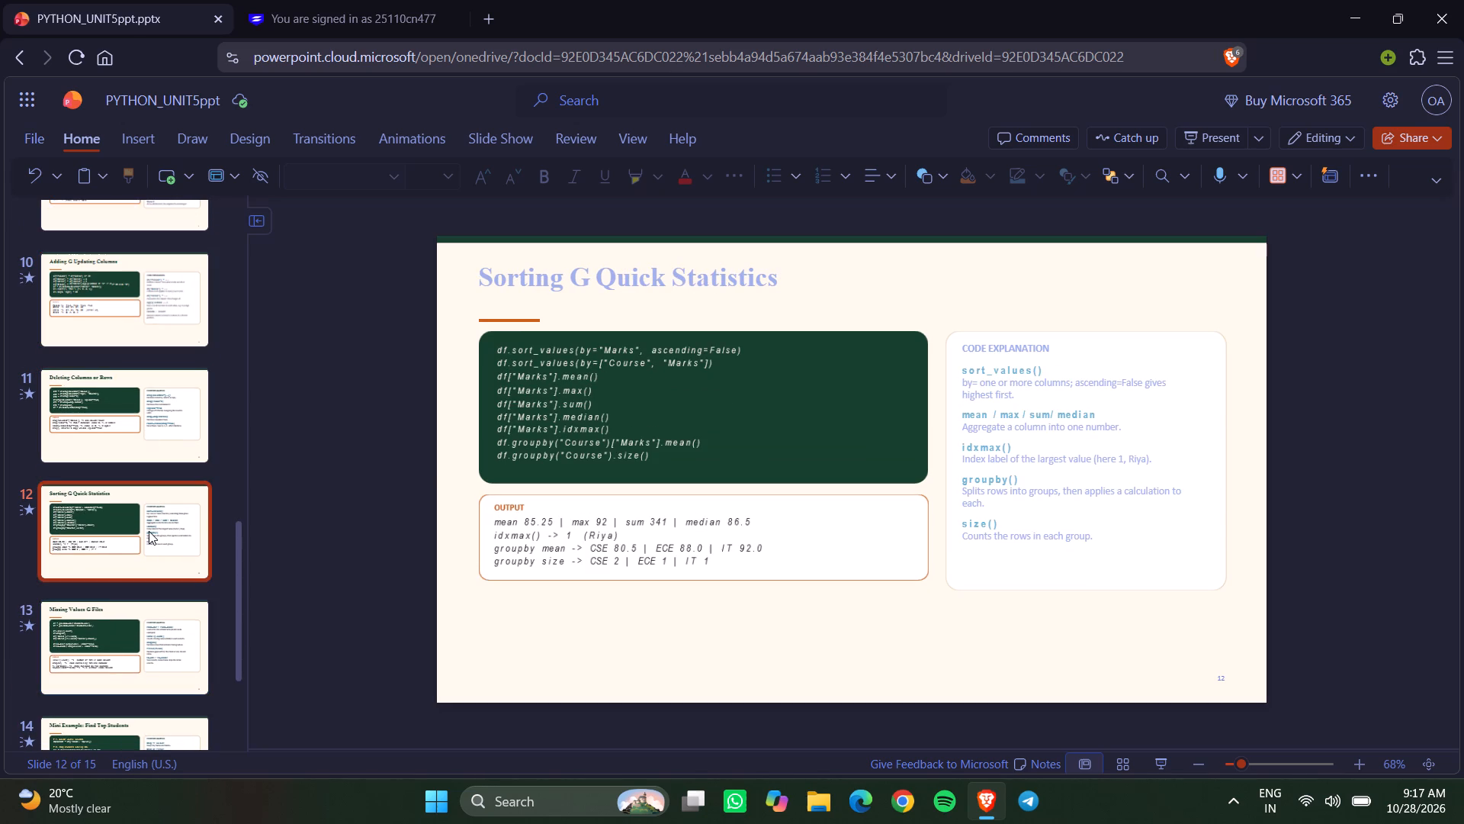
click(593, 289)
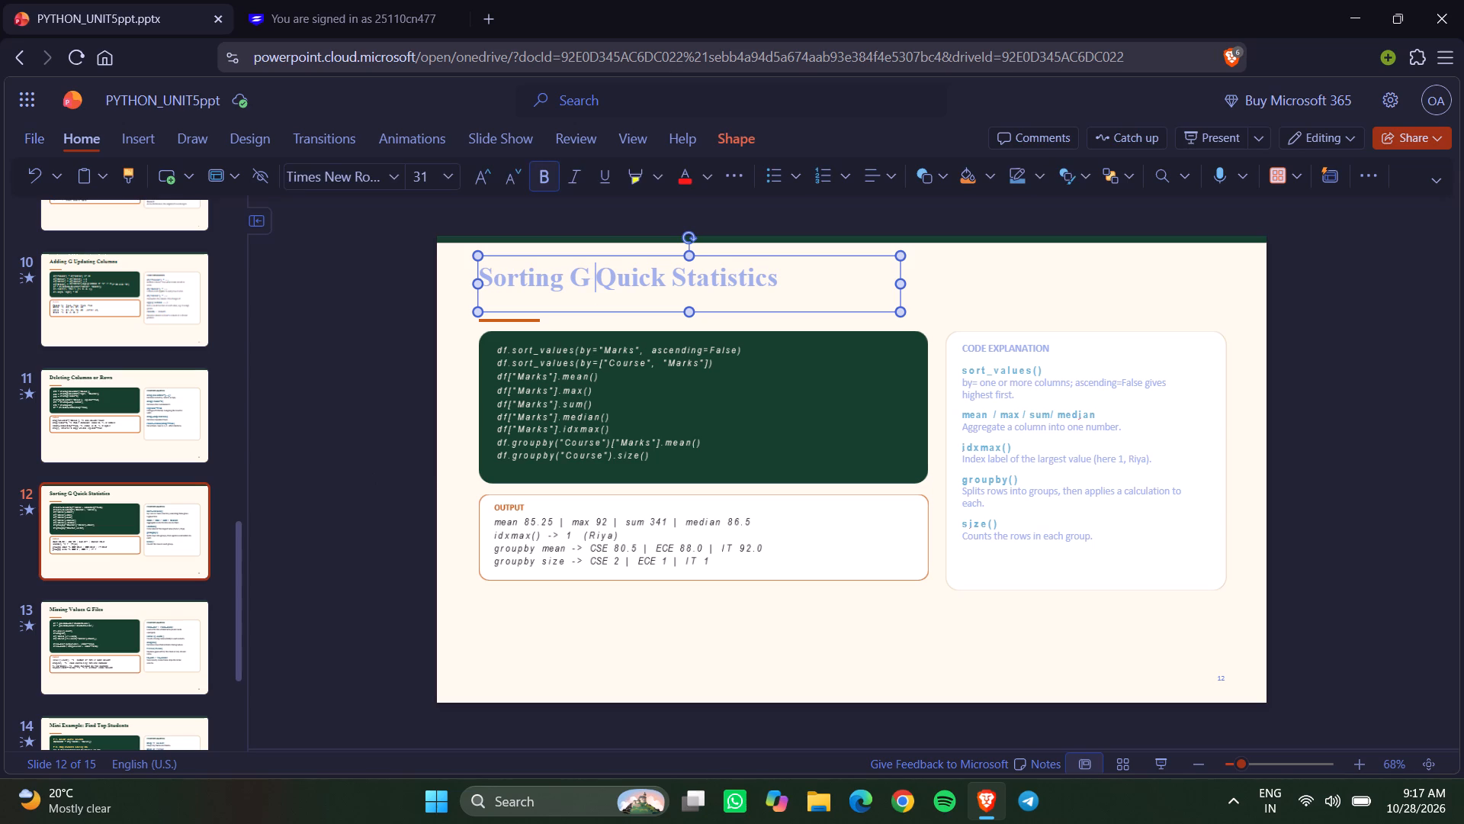
key(BackSpace)
key(BackSpace)
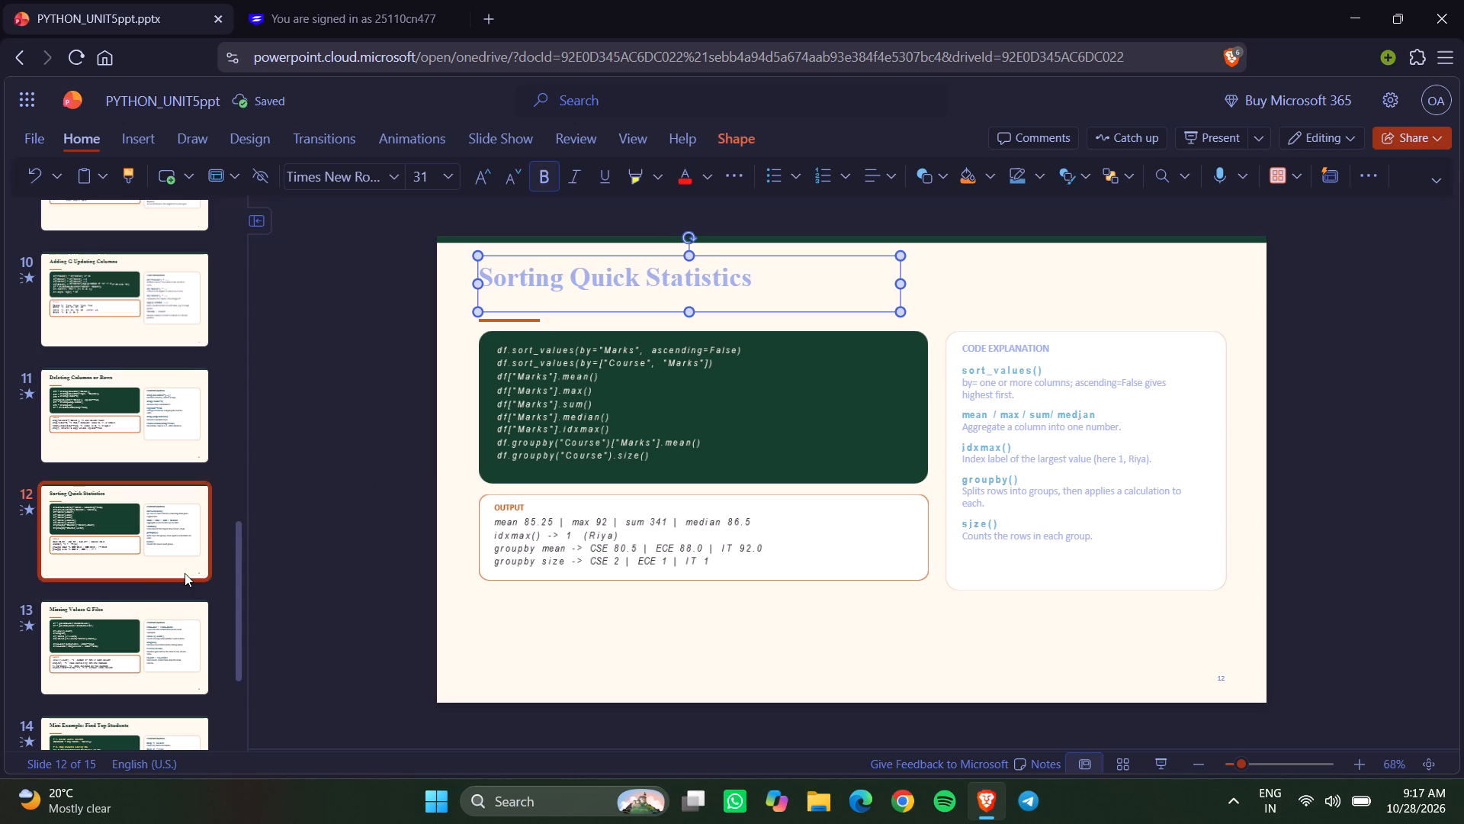
Review slides 13 to 15, through the closing Key Takeaways slide.
scroll(185, 573, down, 1)
click(156, 544)
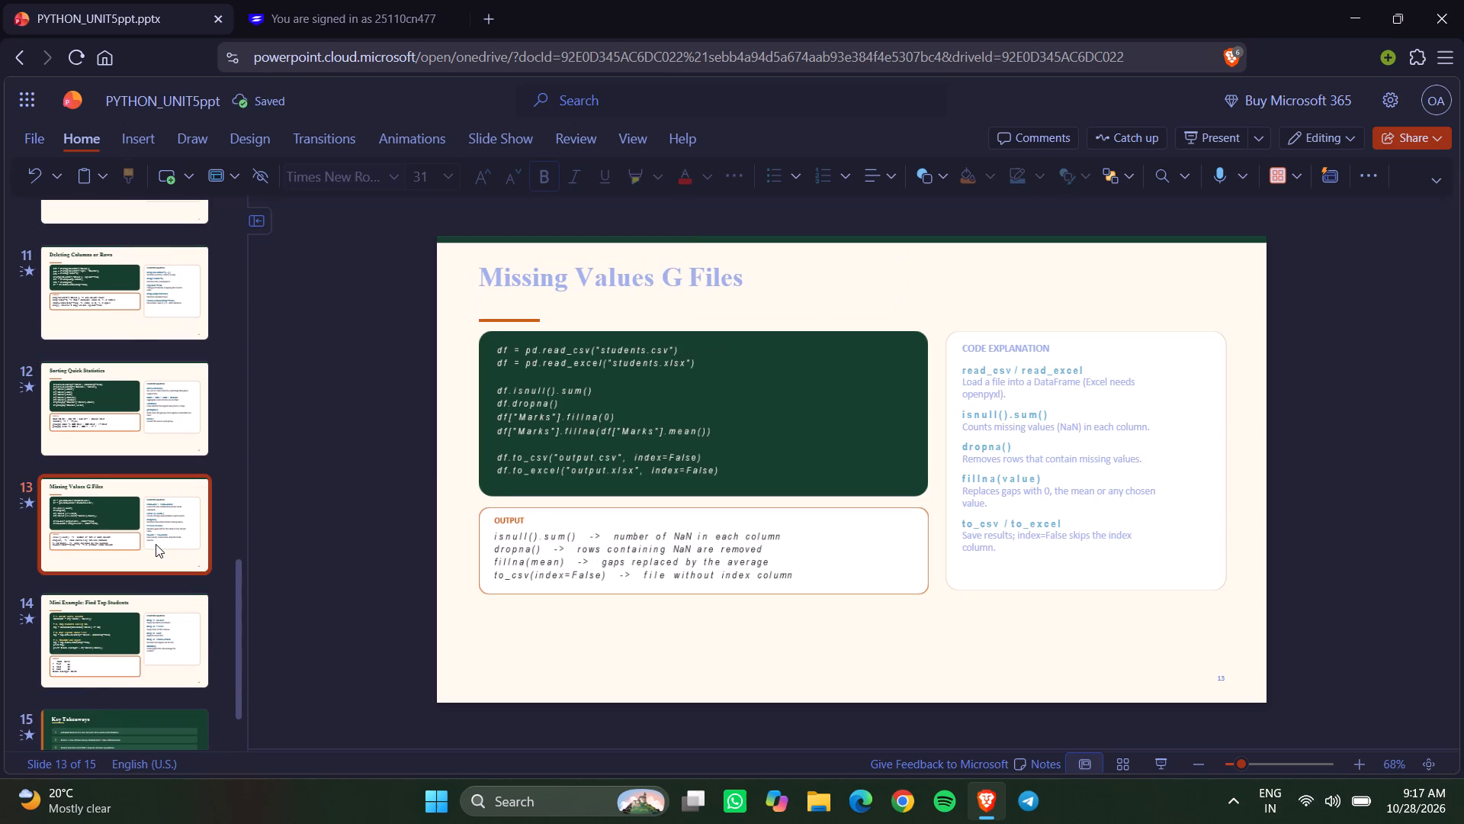
click(139, 661)
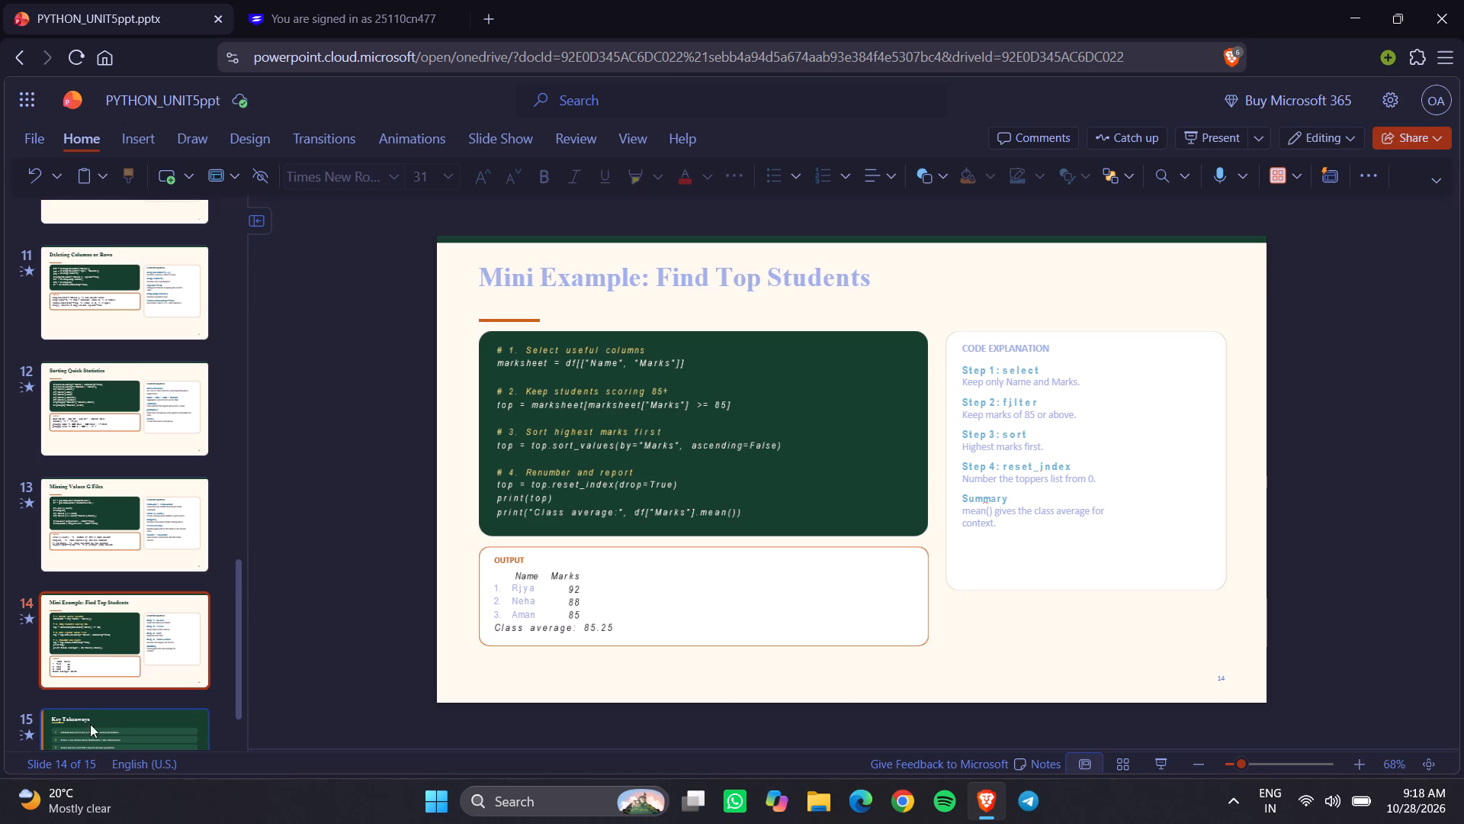
scroll(104, 657, down, 1)
click(104, 657)
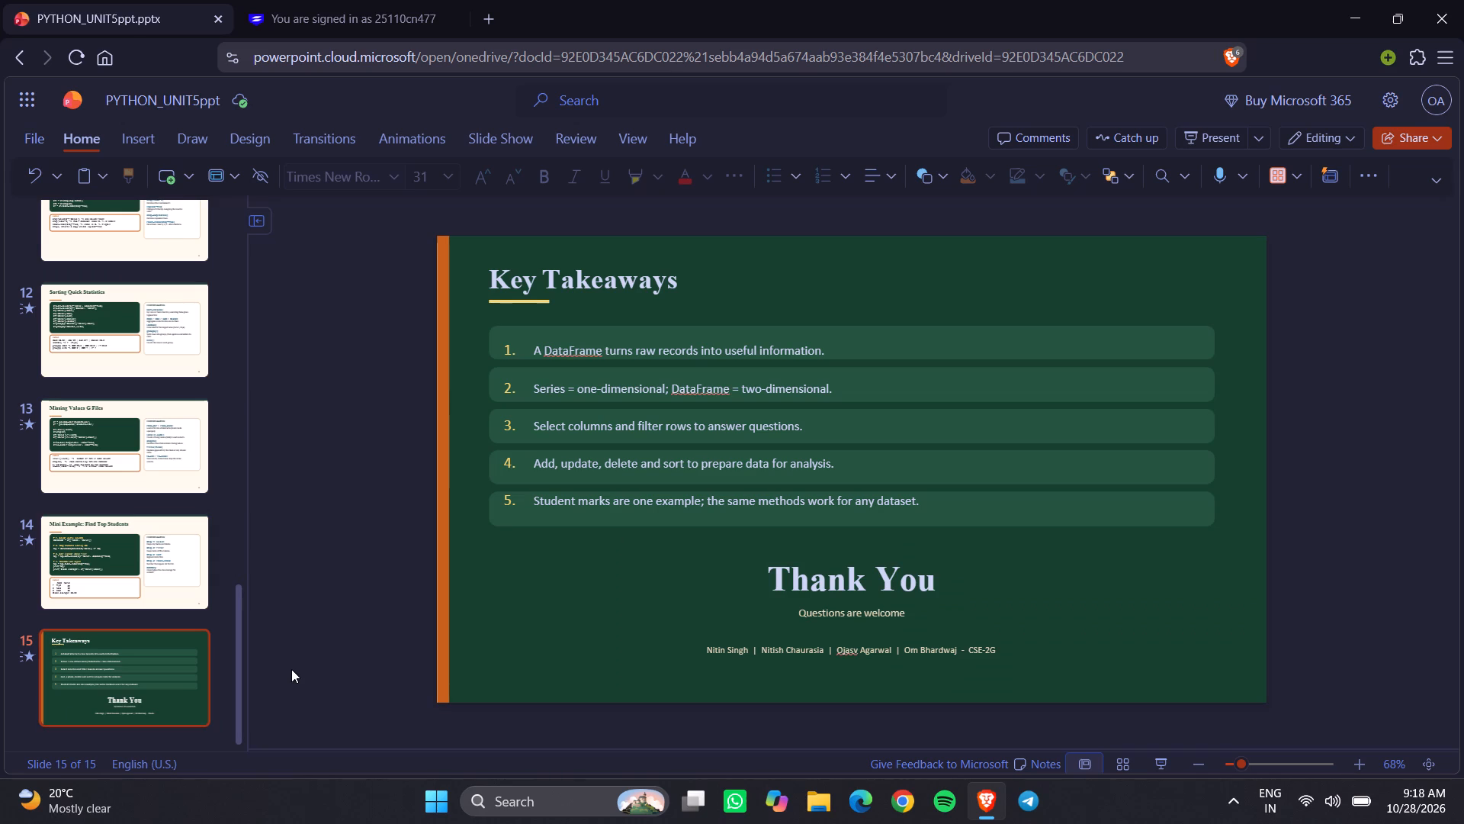
Replace the stray "G" in slide 1's title with "&", between "DataFrame" and "Data Manipulation".
scroll(240, 614, up, 7)
scroll(141, 330, up, 2)
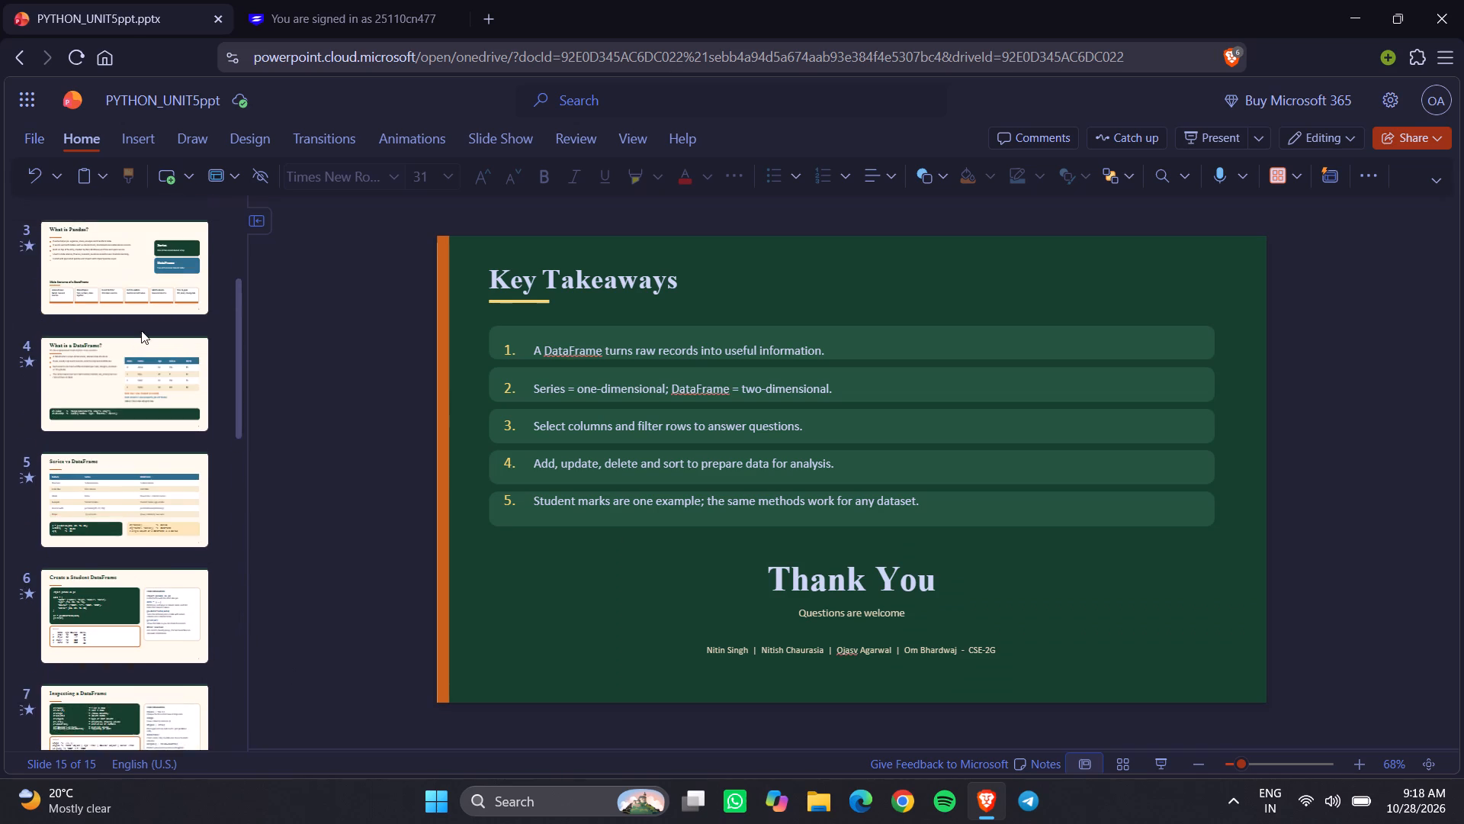
scroll(141, 330, up, 3)
click(127, 295)
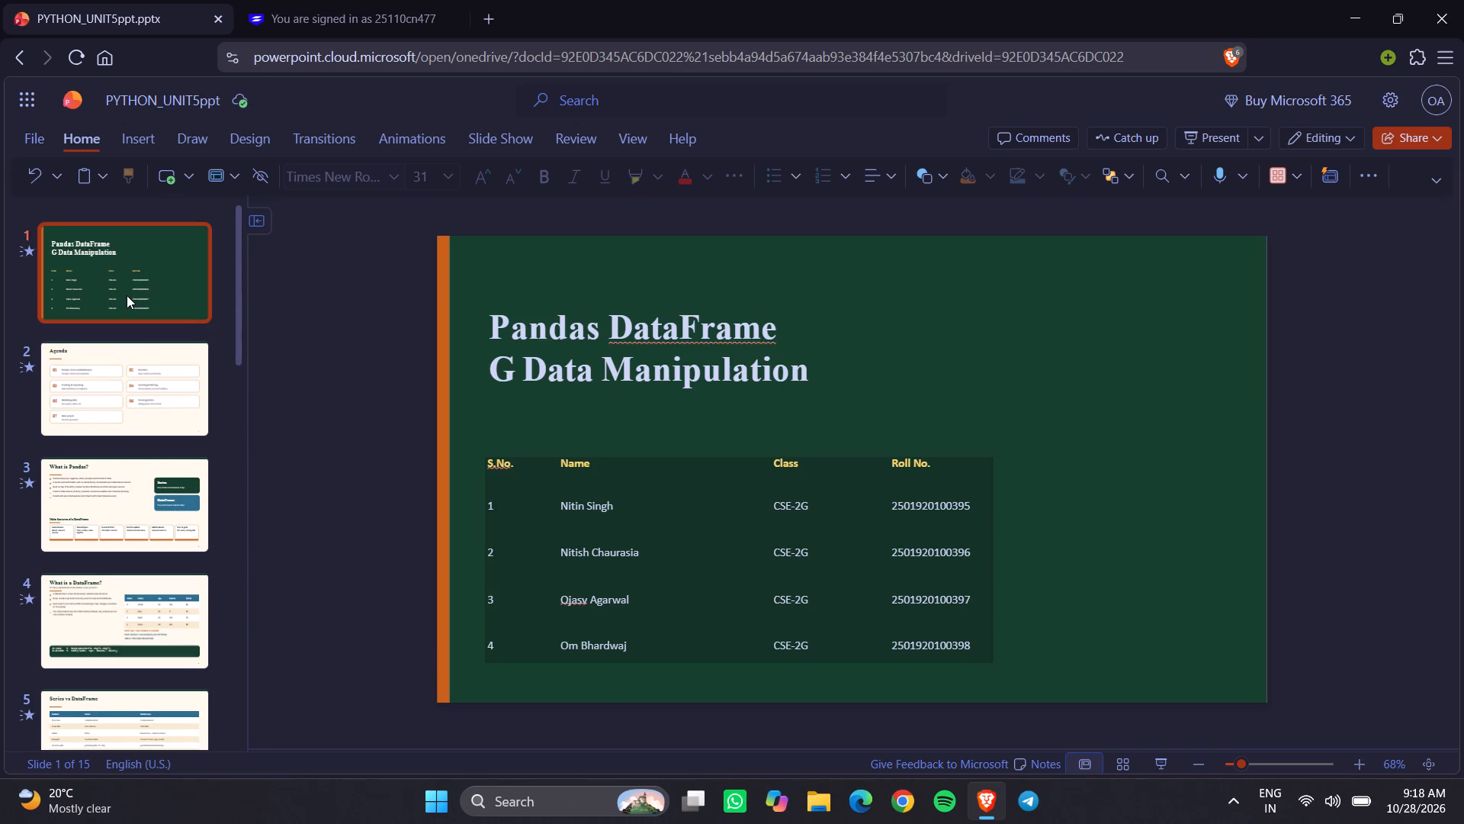
click(511, 378)
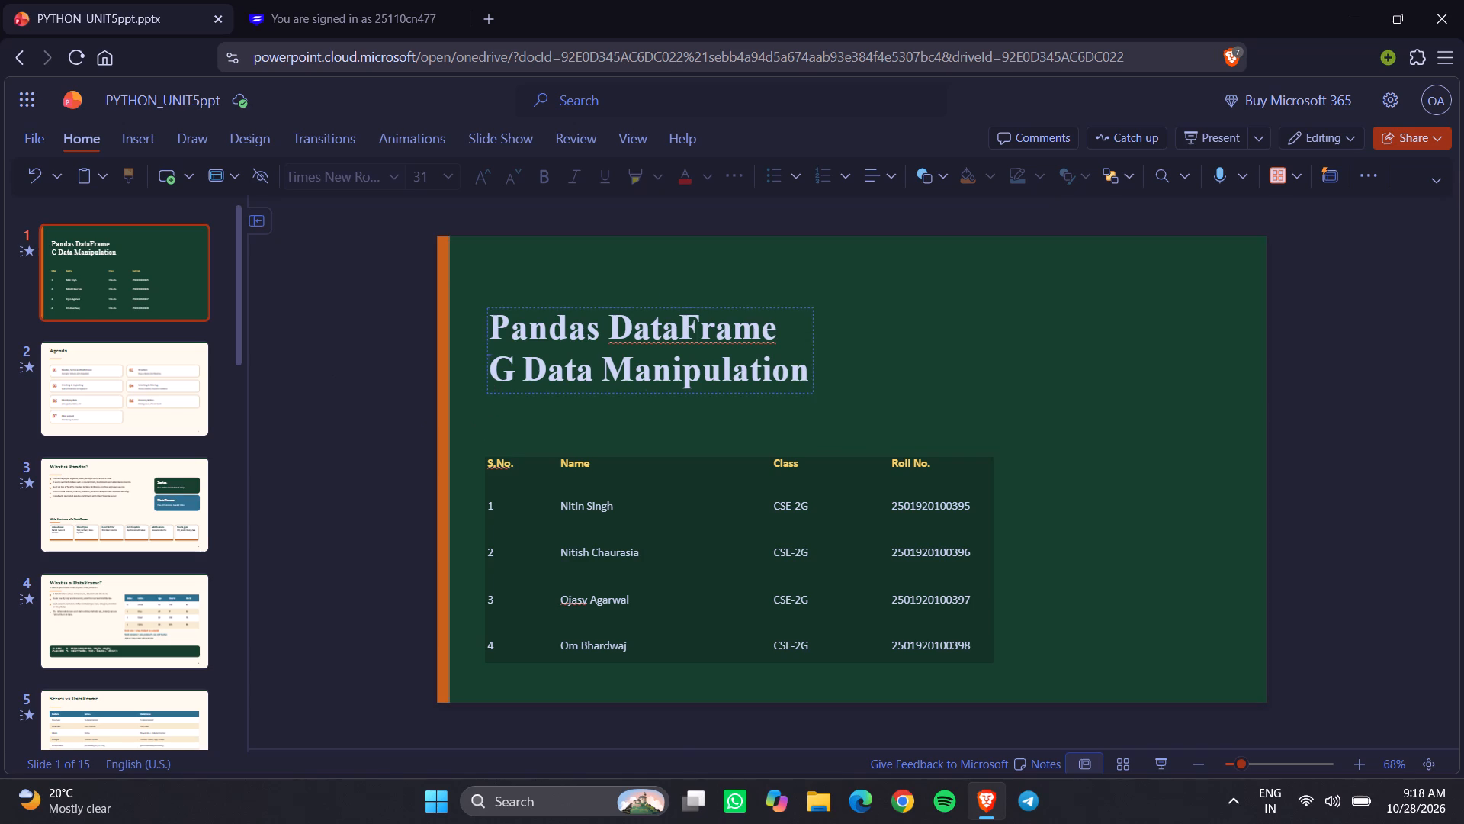
key(BackSpace)
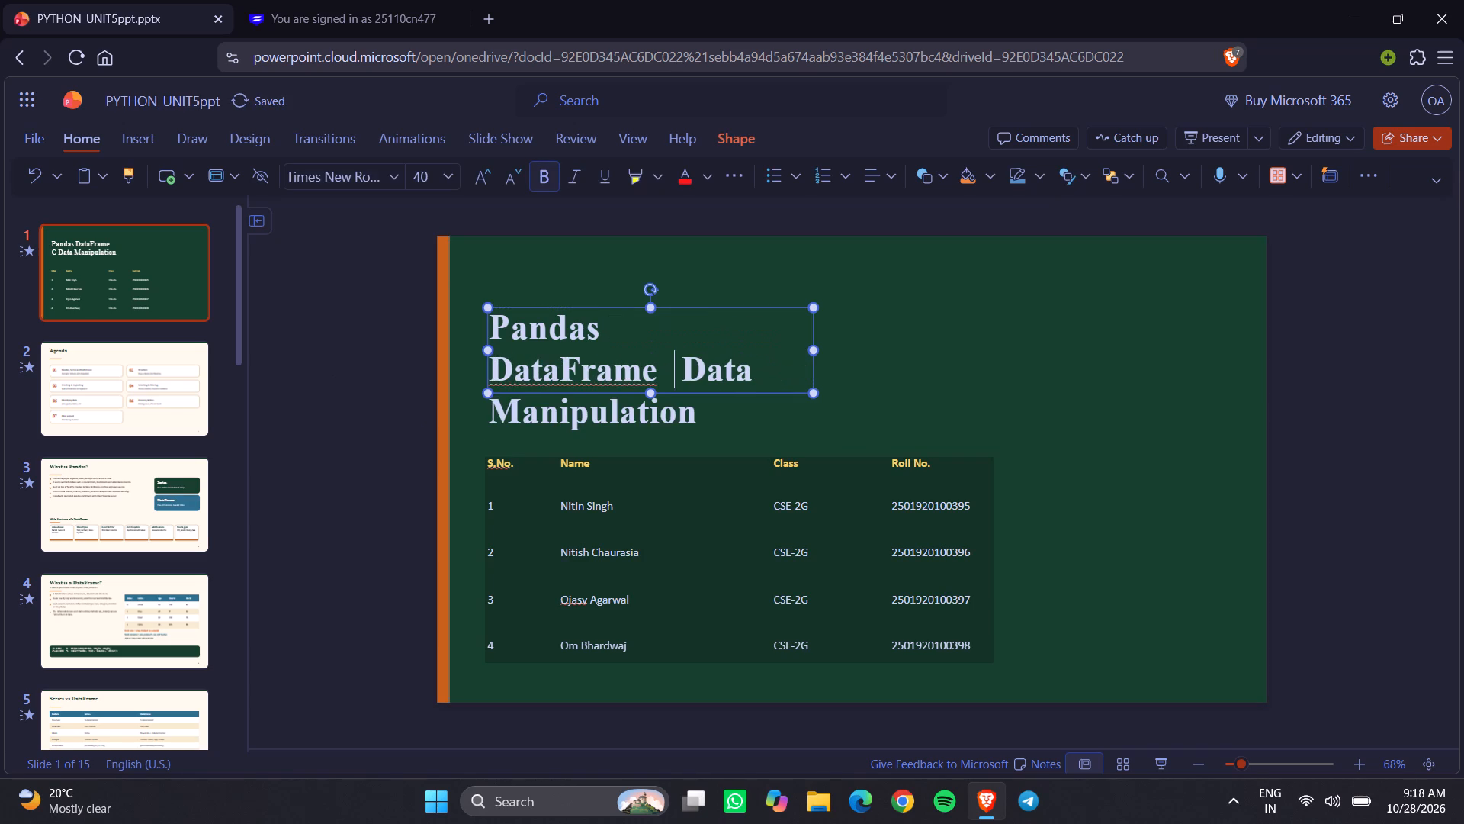
text(And)
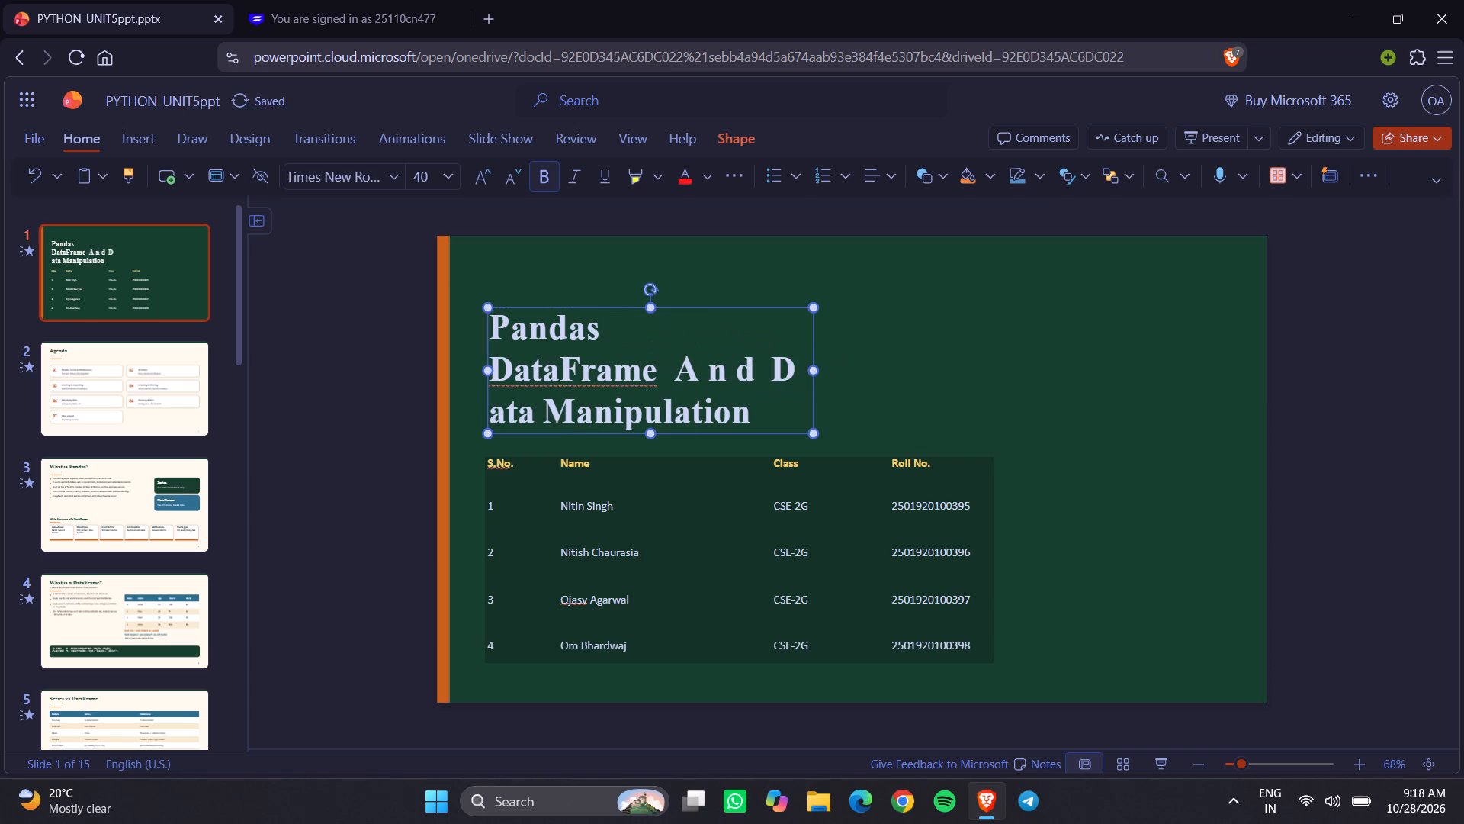
key(BackSpace)
key(BackSpace)
key(BackSpace)
key(shift+ampersand)
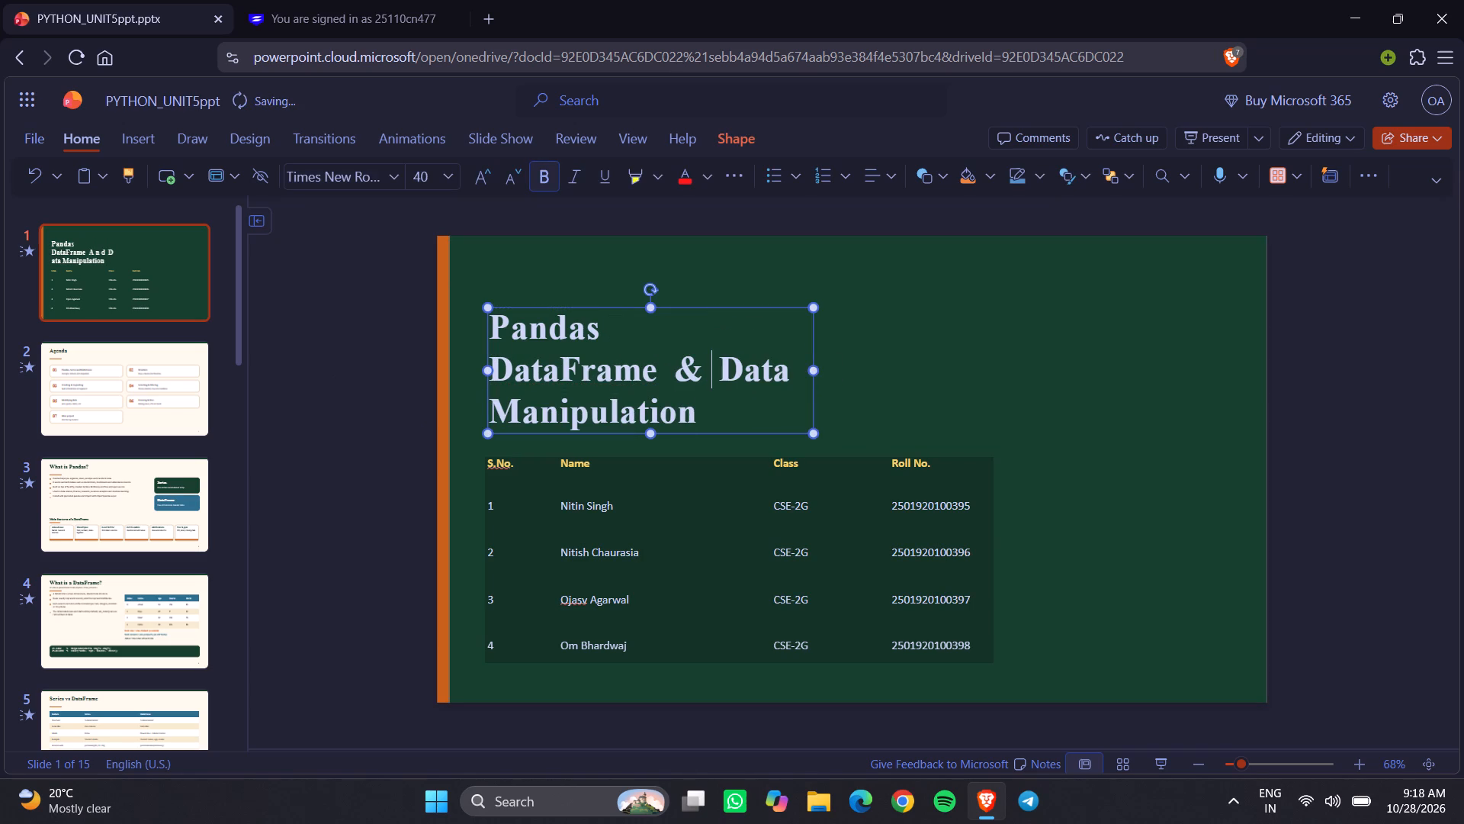
Widen the title text box on slide 1 by extending its right edge slightly.
click(621, 341)
drag(817, 370, 820, 370)
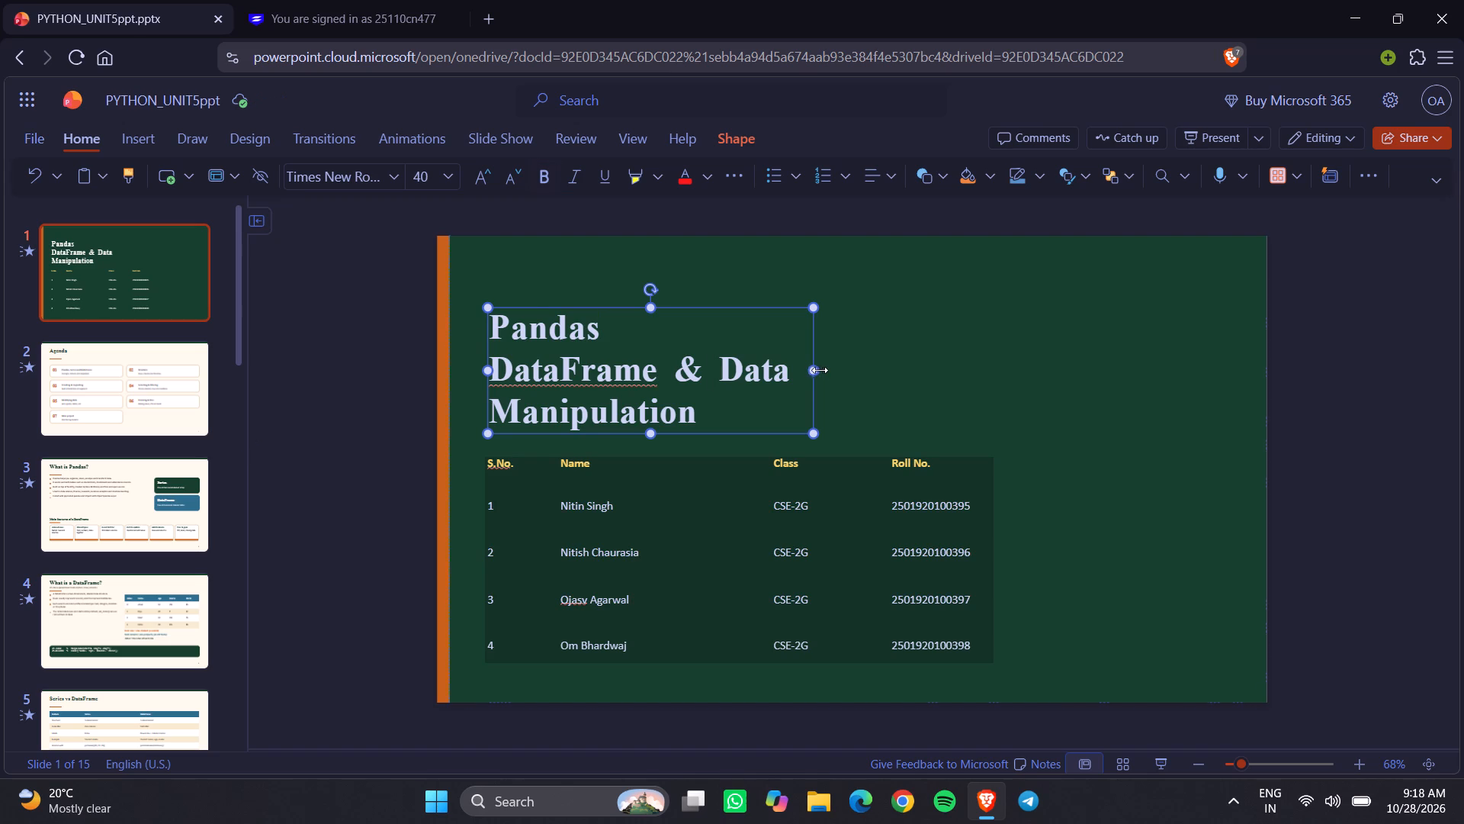
drag(820, 370, 843, 369)
drag(838, 372, 863, 372)
Join "Pandas" and "DataFrame" on one line of slide 1's title, separated by a space.
click(642, 329)
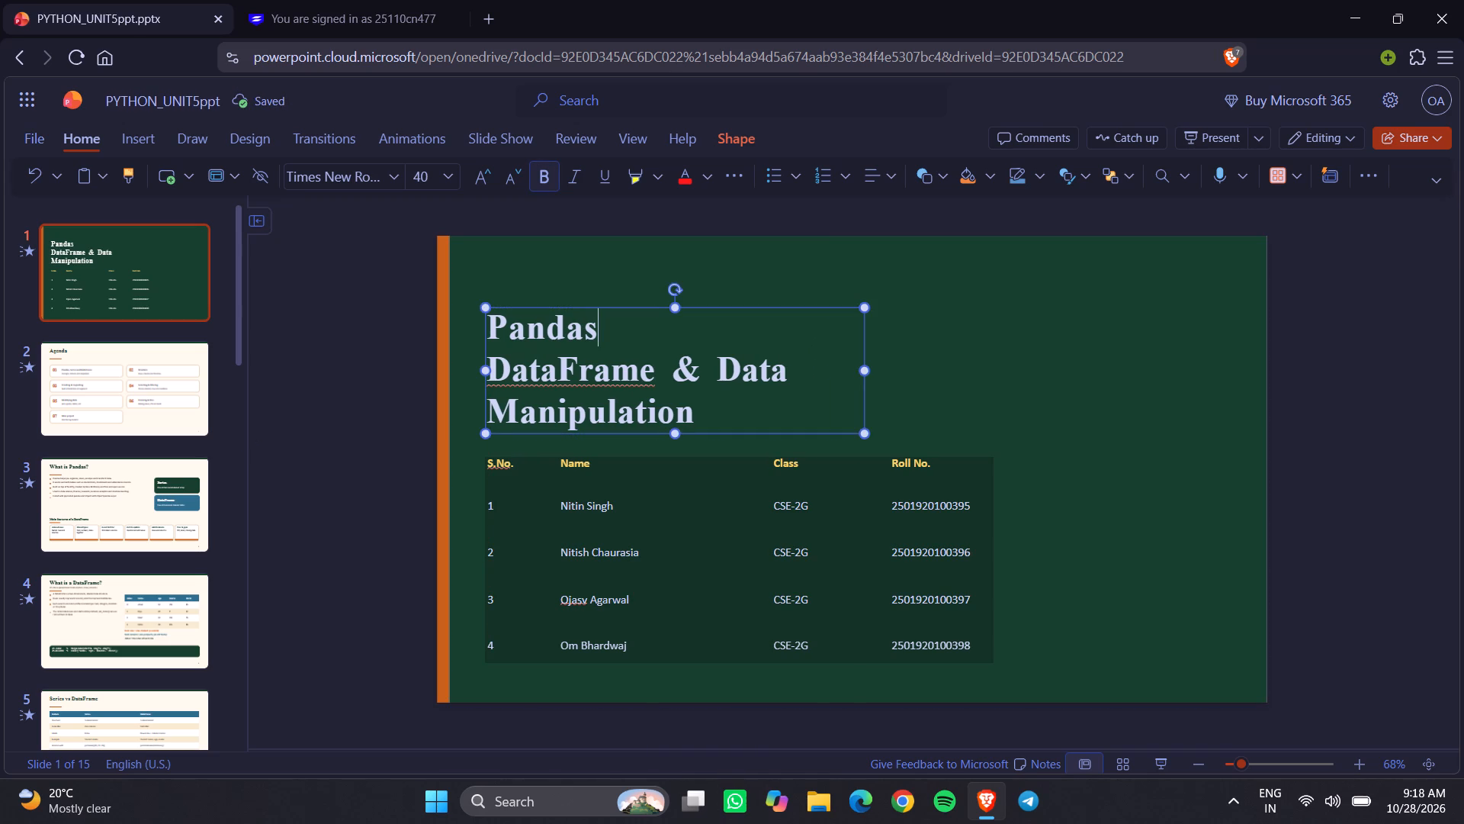
click(493, 379)
key(BackSpace)
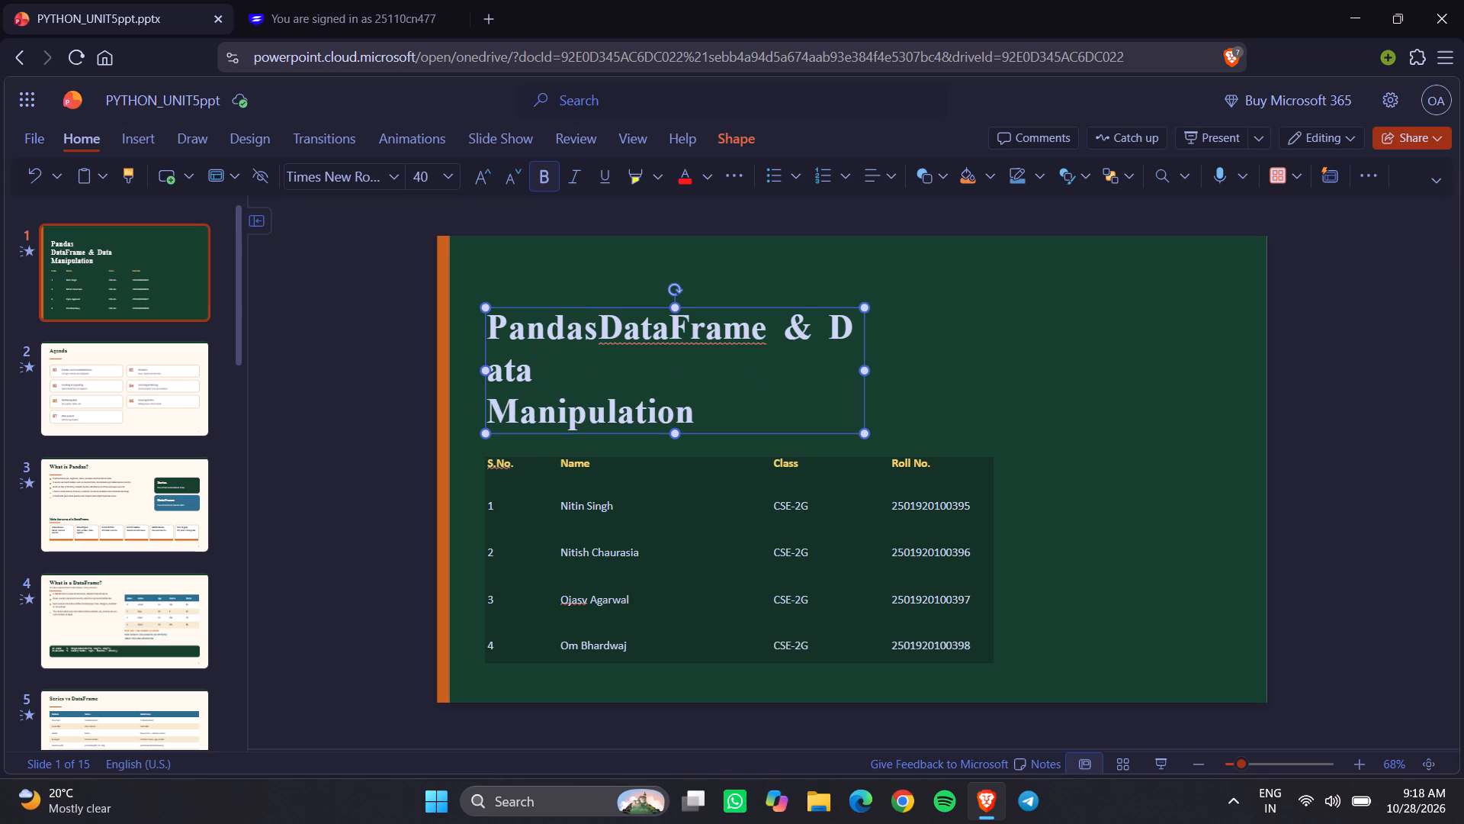
key(space)
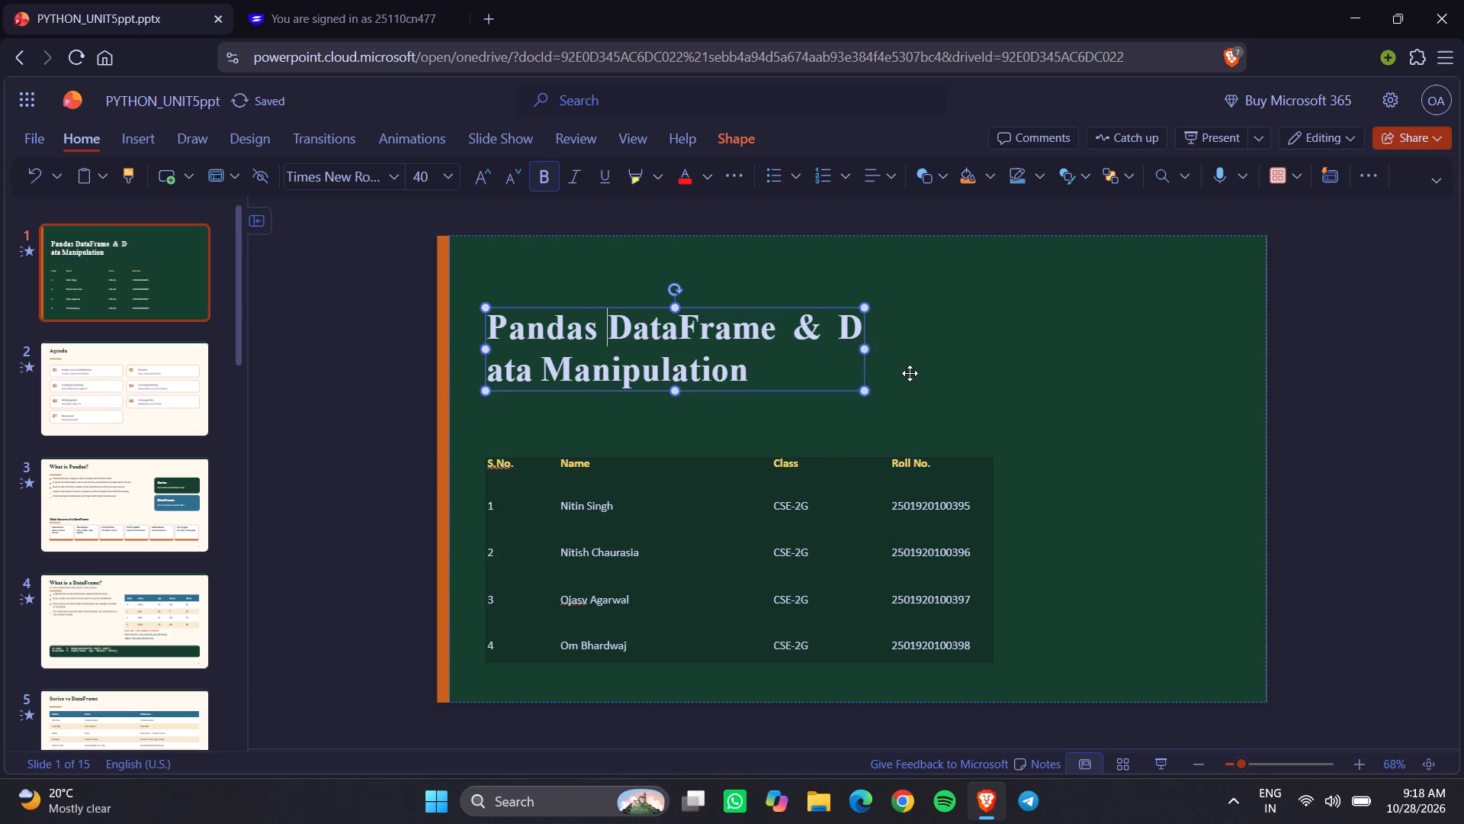
Break slide 1's title after the "&" so "Data Manipulation" sits whole on the second line.
click(910, 373)
click(838, 336)
key(Return)
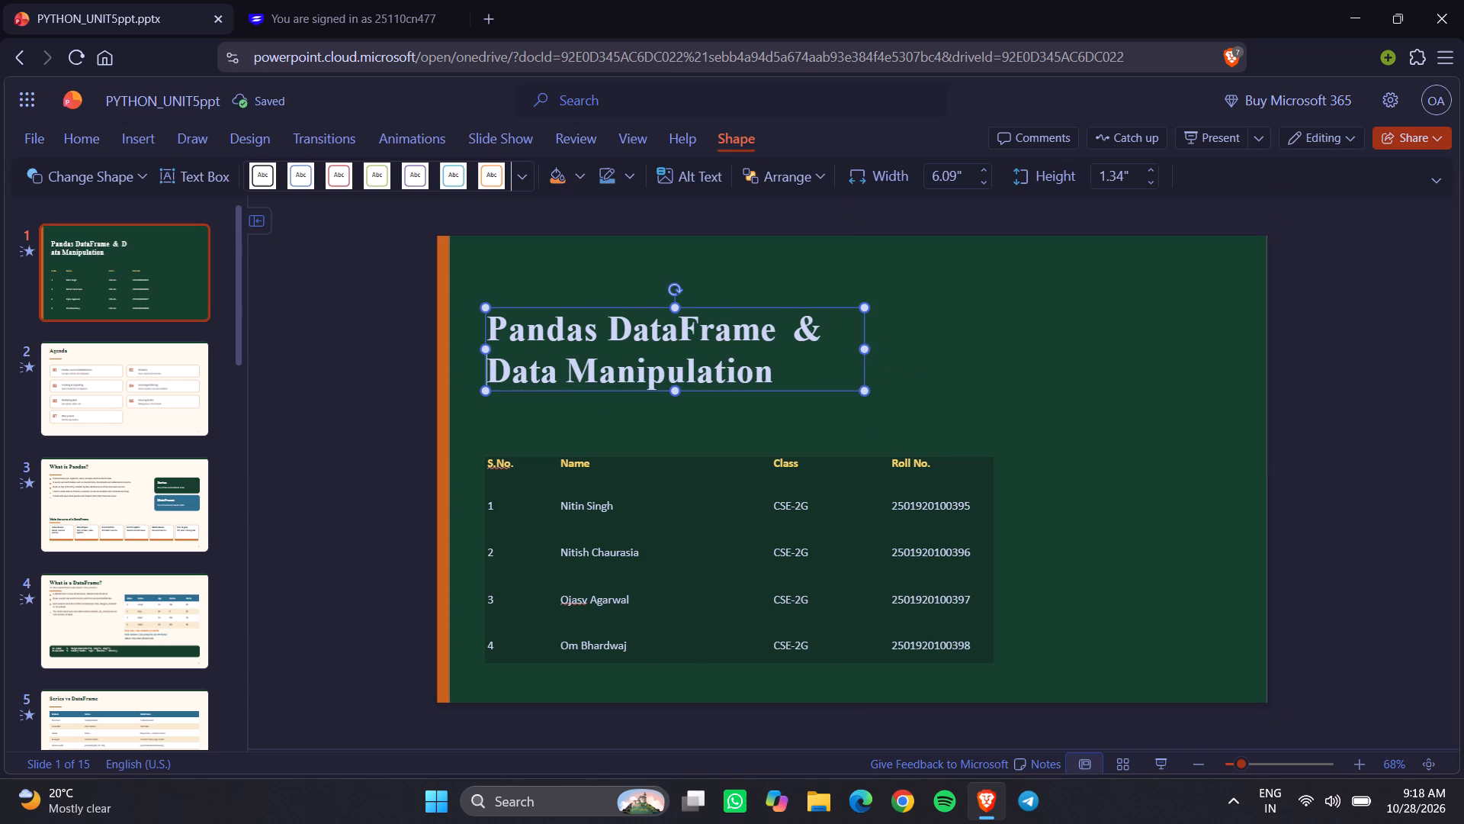
click(751, 338)
Replace the stray "G" in slide 10's title with "&" so it reads "Adding & Updating Columns".
scroll(165, 475, down, 3)
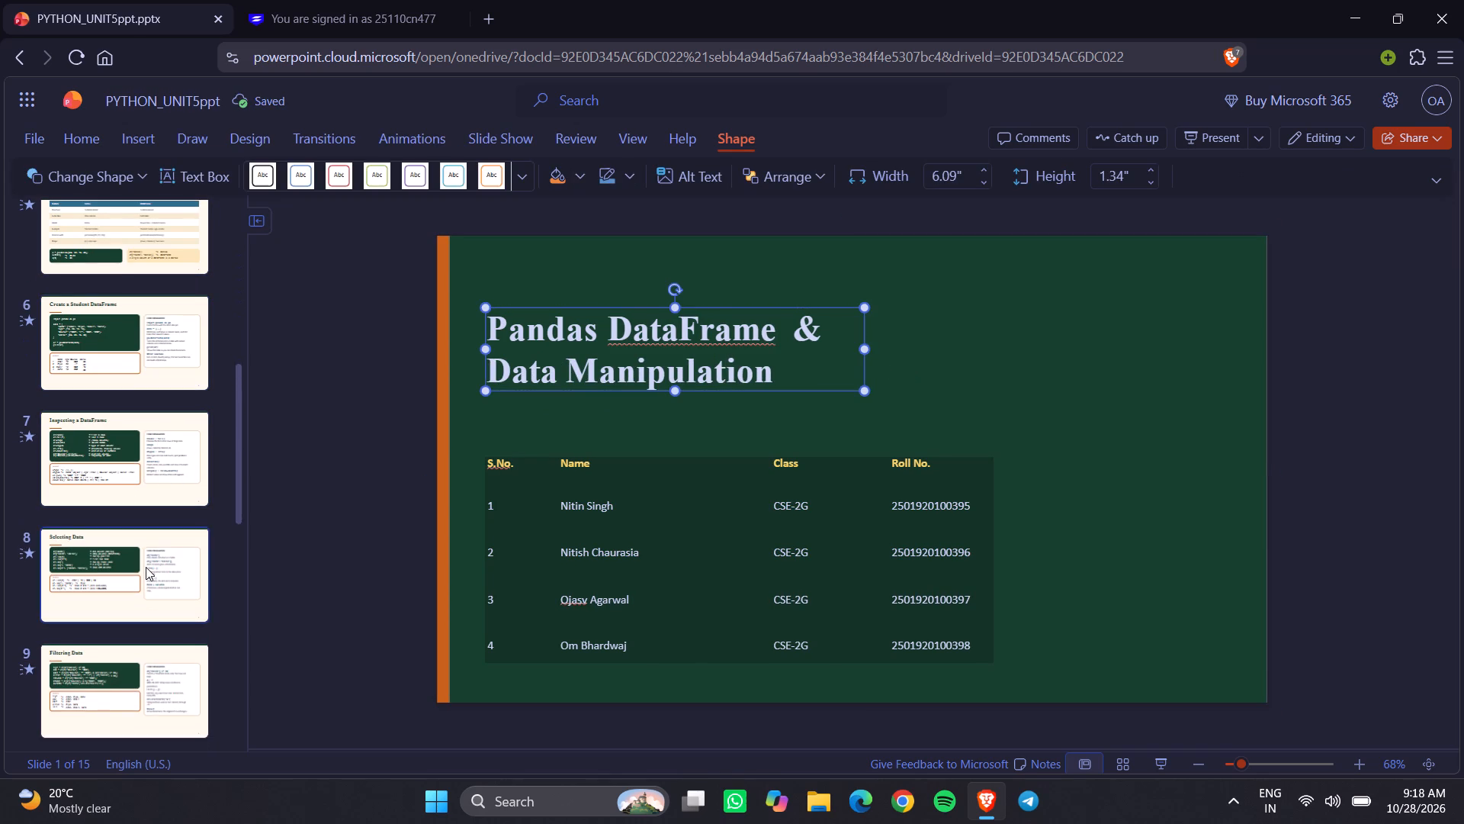
click(146, 567)
scroll(146, 567, down, 2)
click(146, 567)
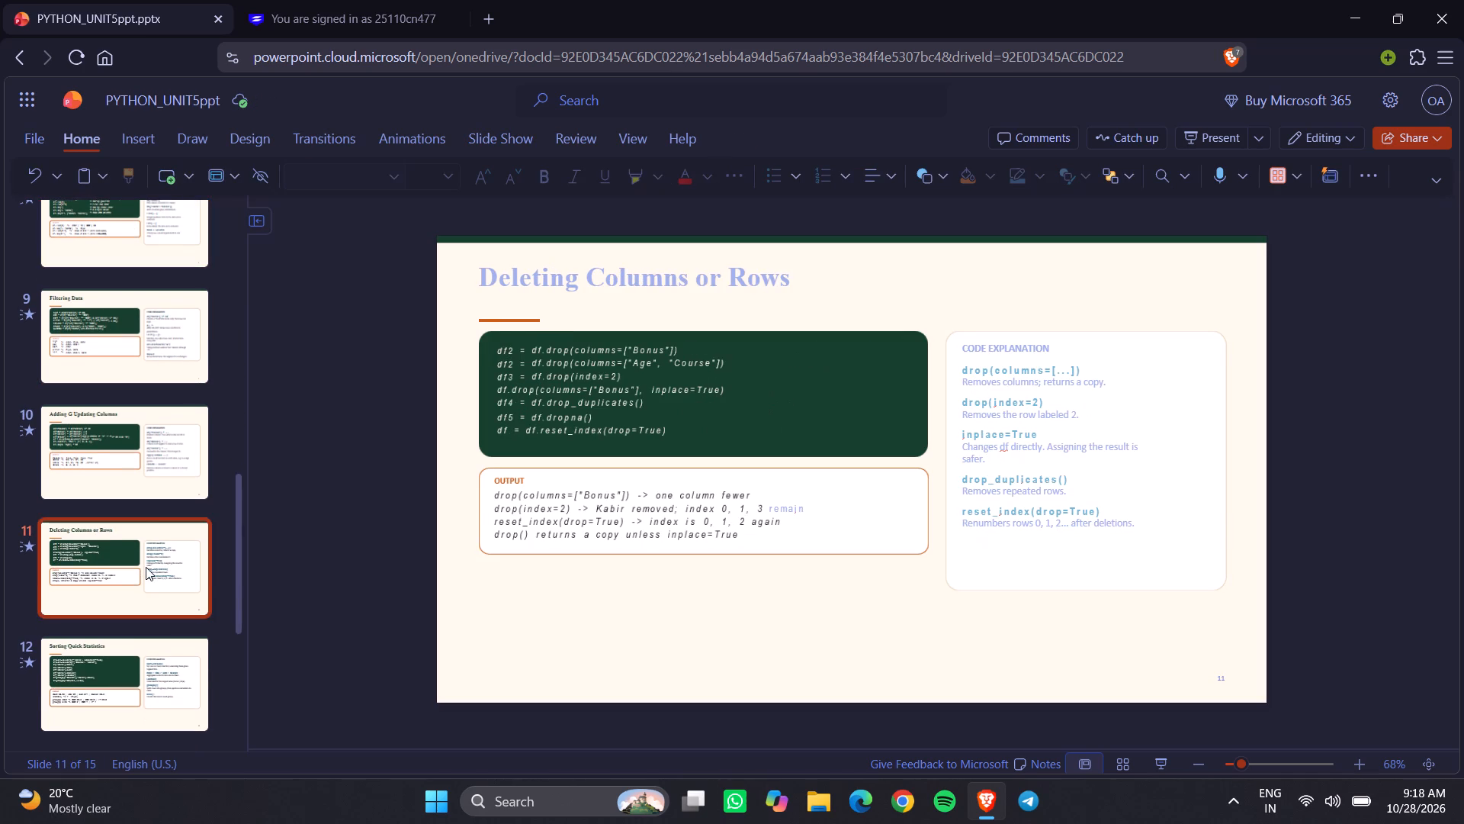
scroll(146, 567, down, 1)
click(123, 381)
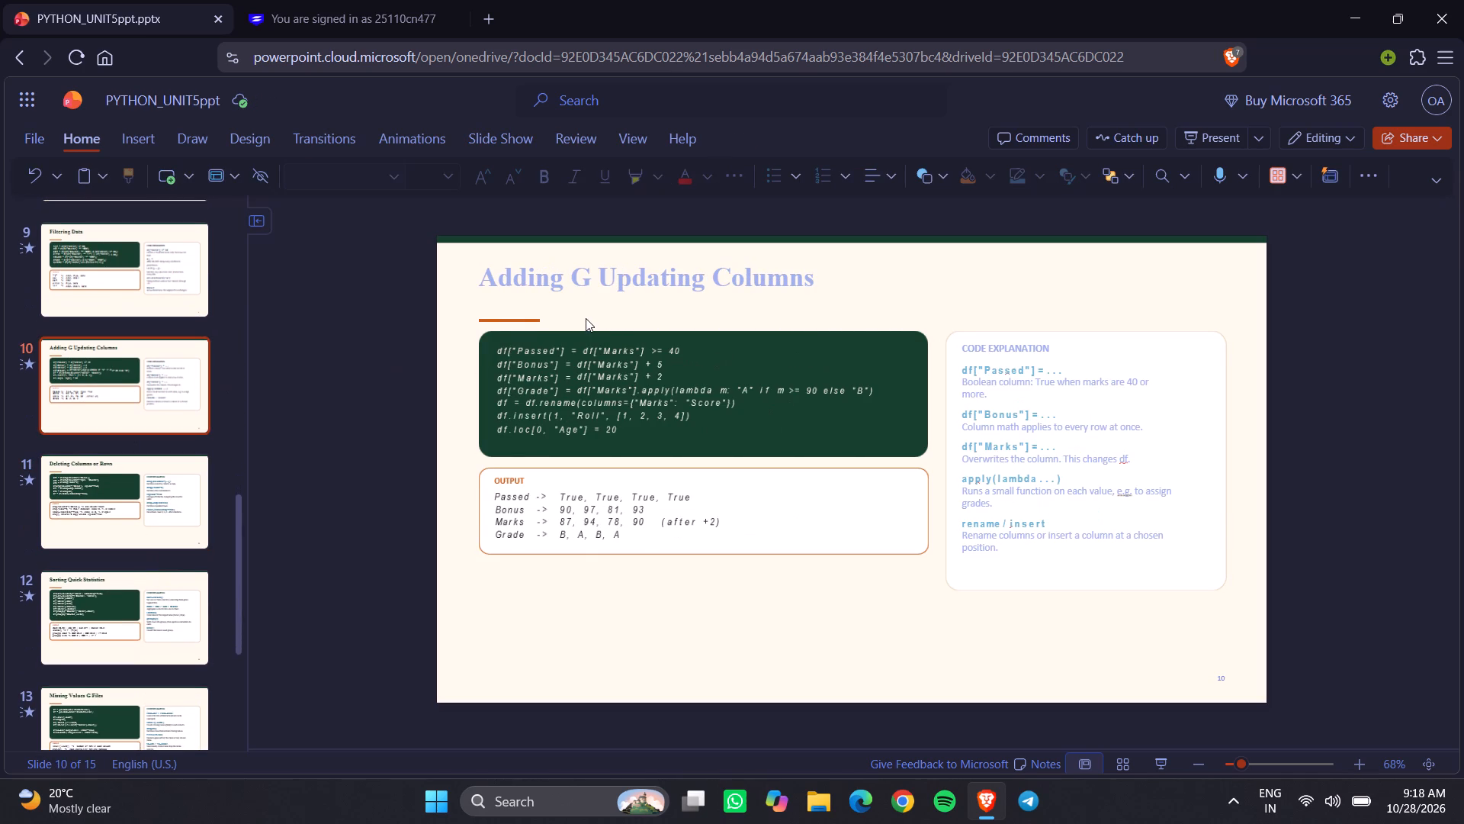
click(590, 284)
key(BackSpace)
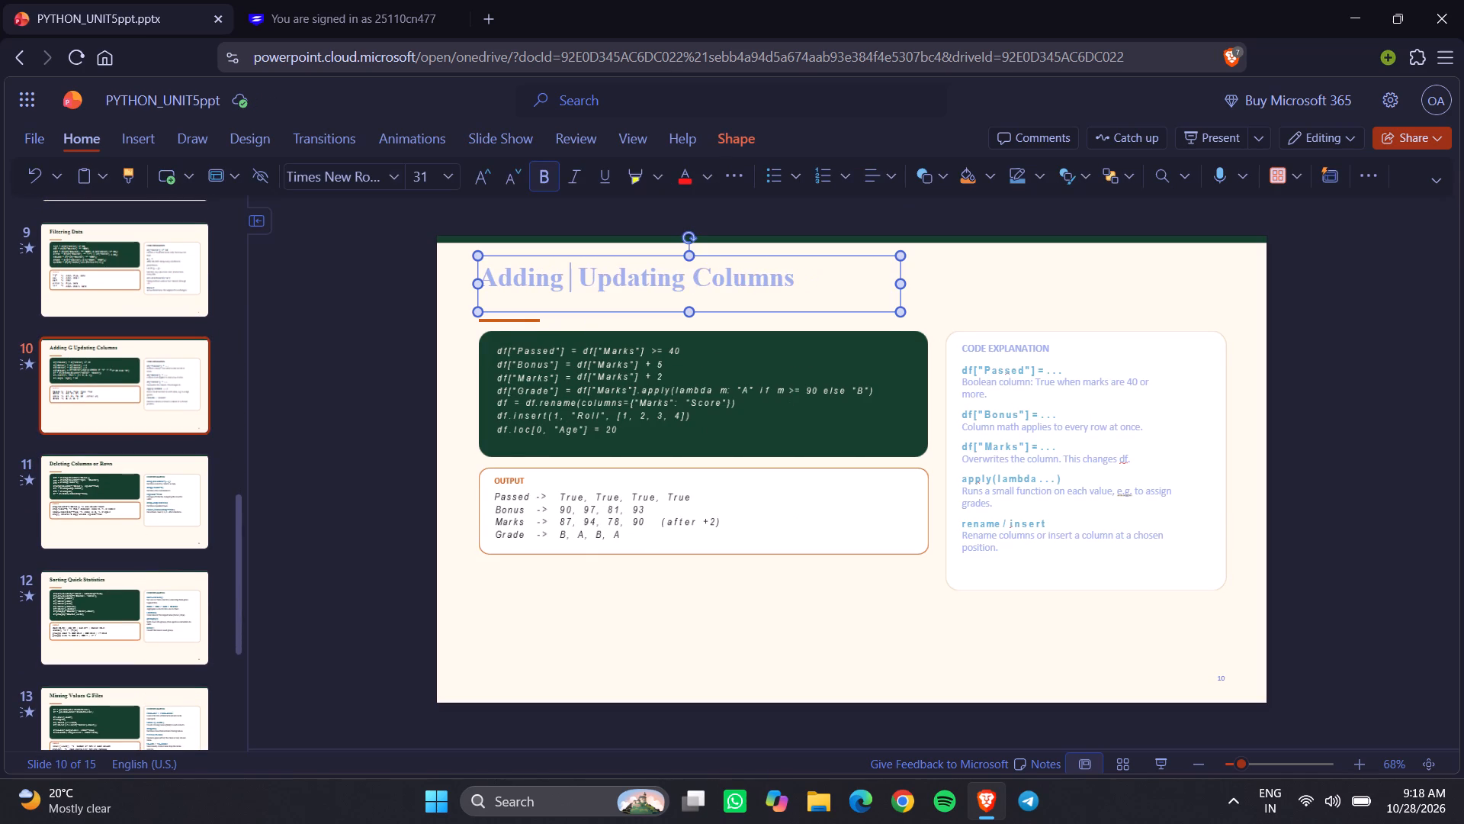
key(shift+ampersand)
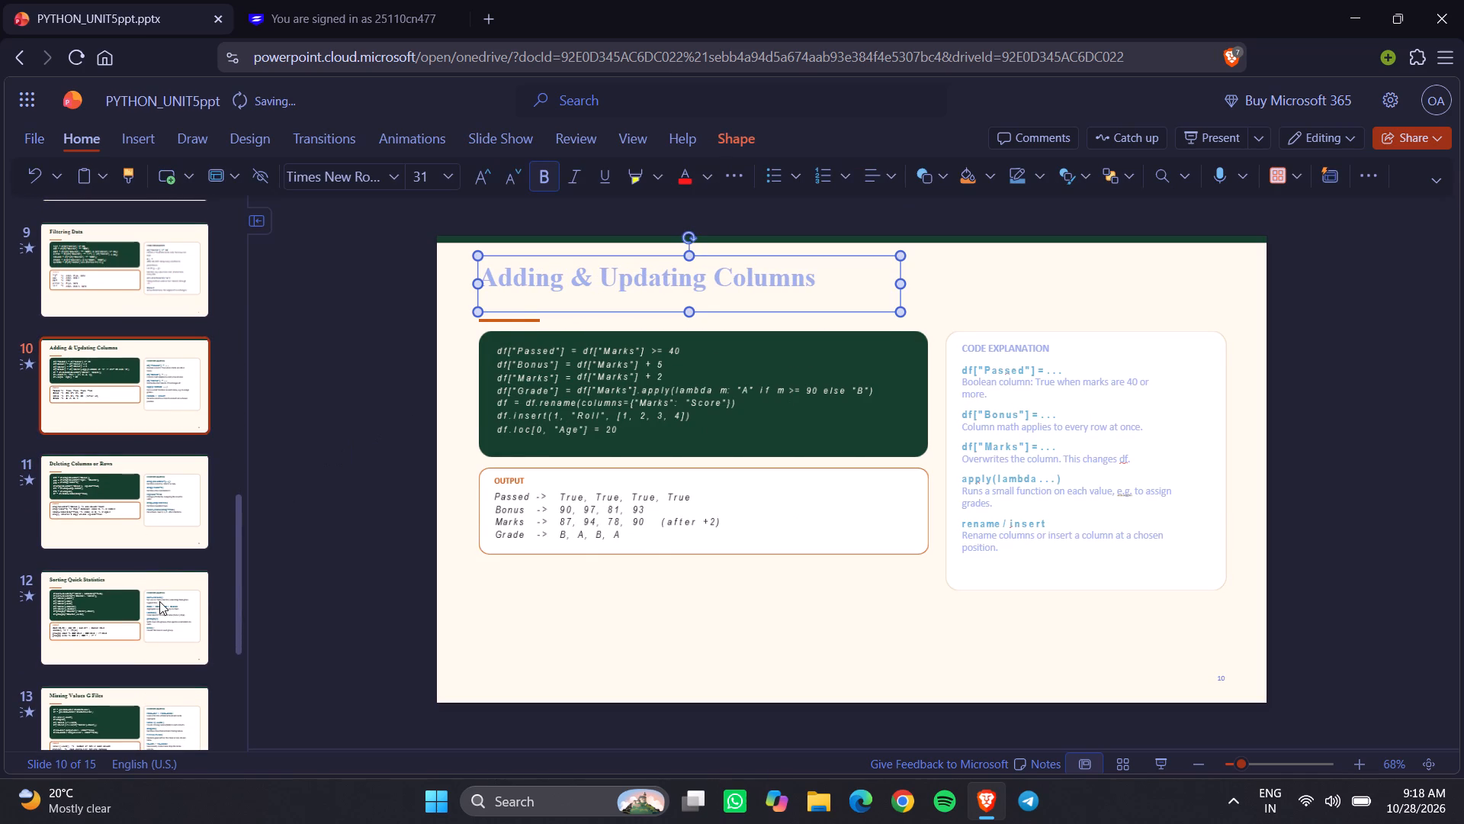
Insert "&" after "Sorting" in slide 12's title so it reads "Sorting & Quick Statistics".
click(159, 601)
click(566, 288)
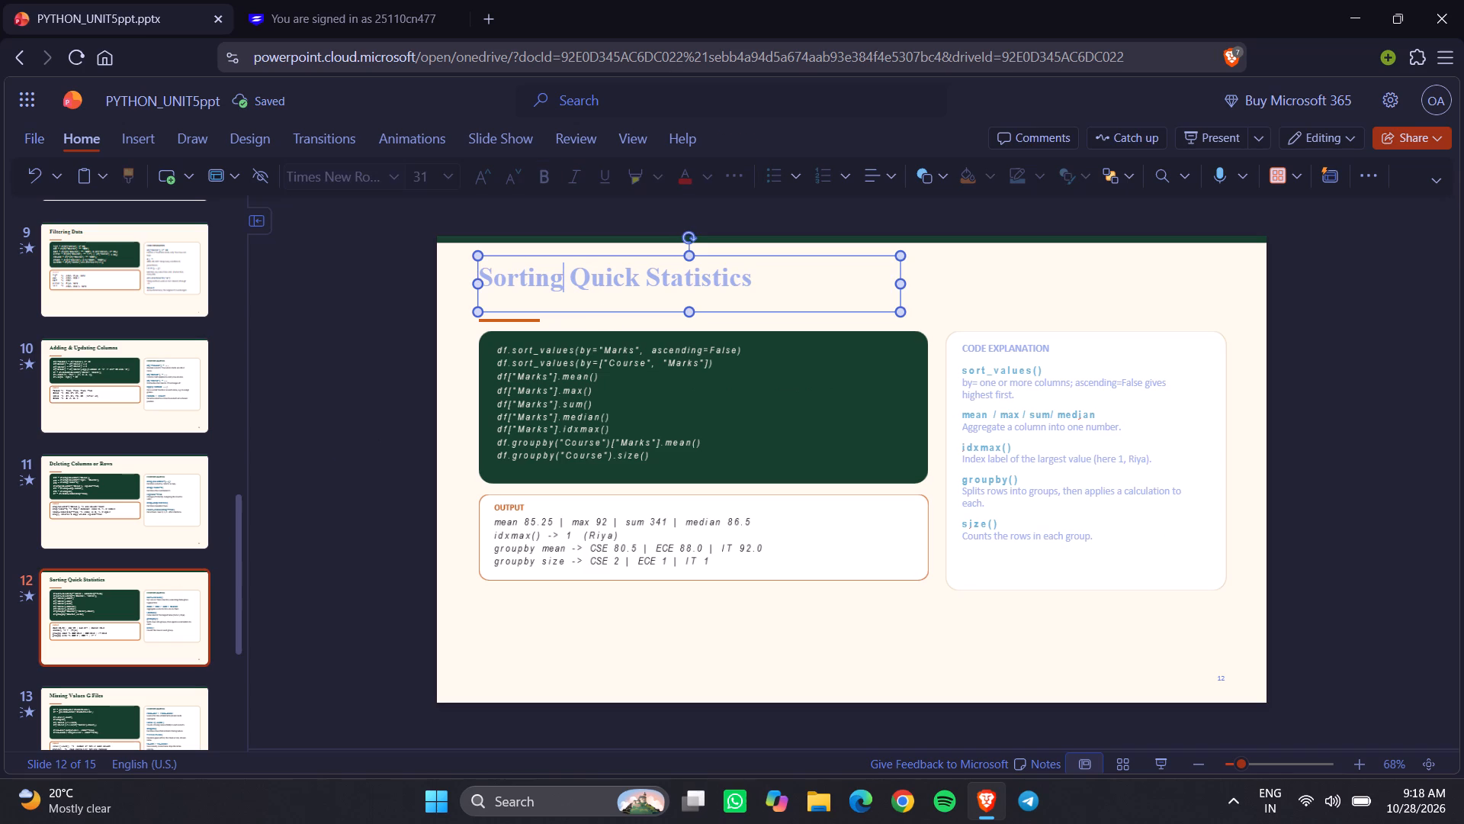
key(space)
text(&)
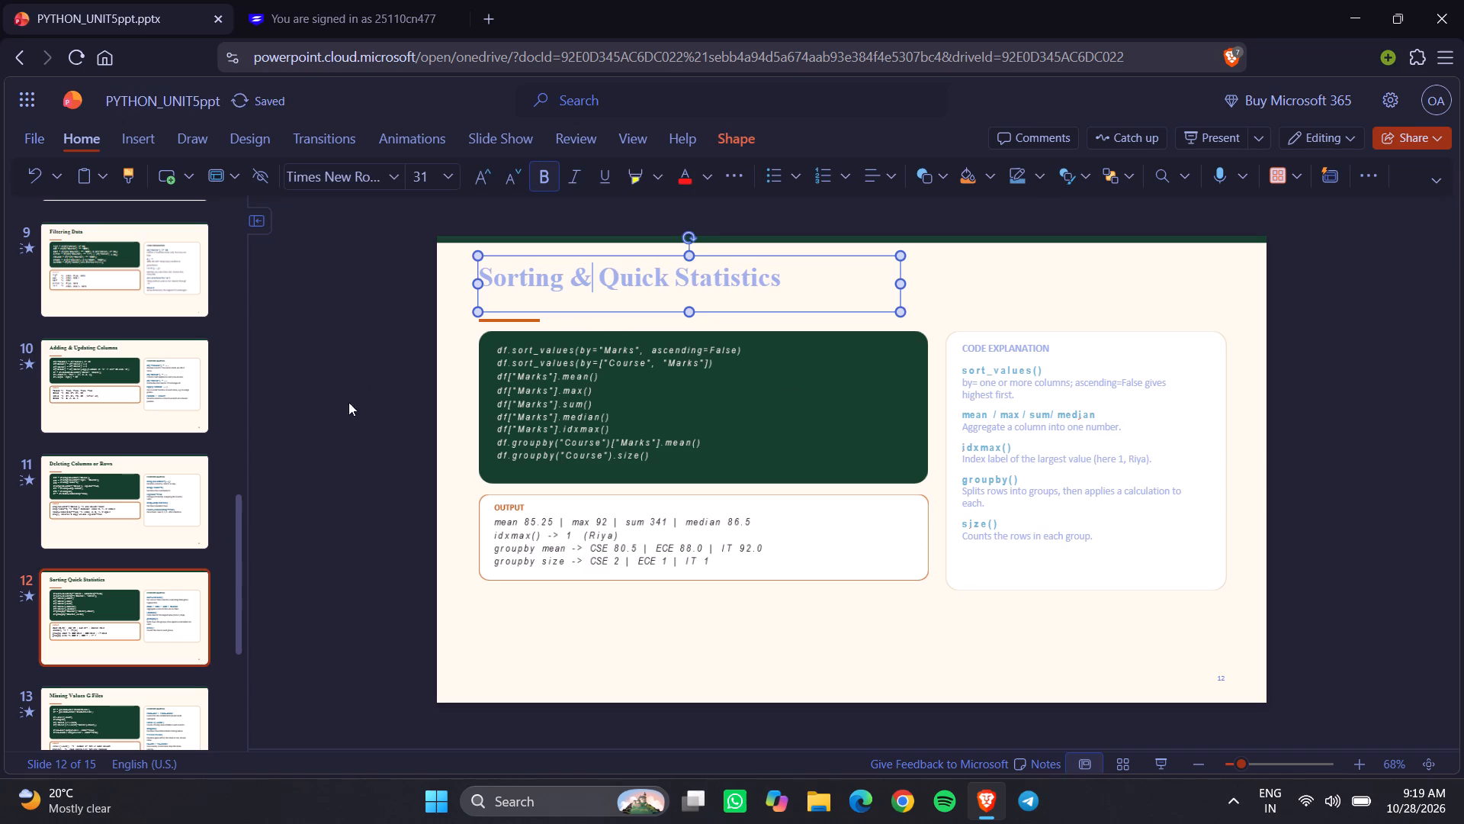
Replace the stray "G" in slide 13's title with "&" so it reads "Missing Values & Files".
scroll(154, 581, down, 3)
click(136, 438)
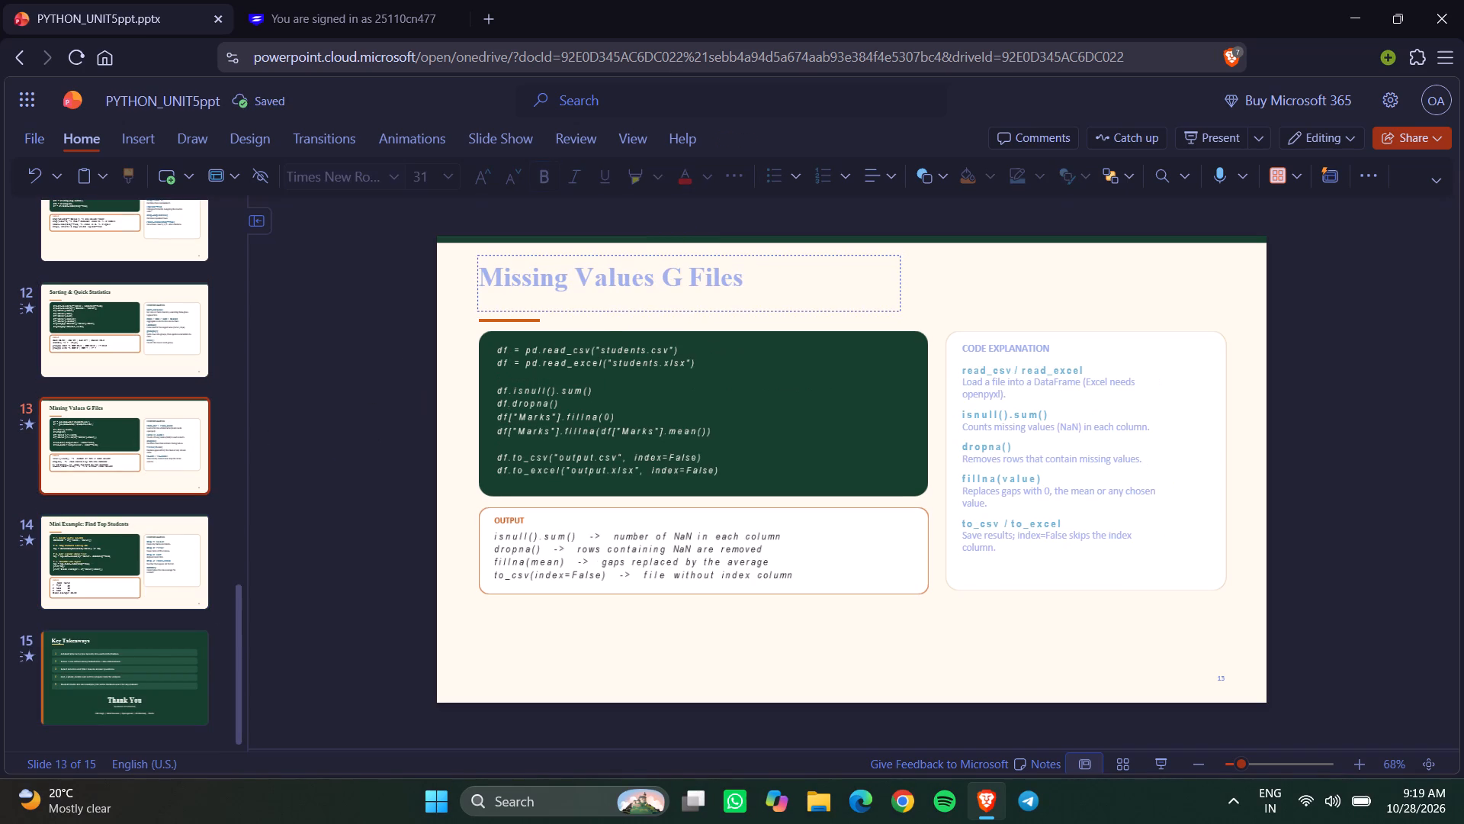
click(679, 285)
key(BackSpace)
key(shift+ampersand)
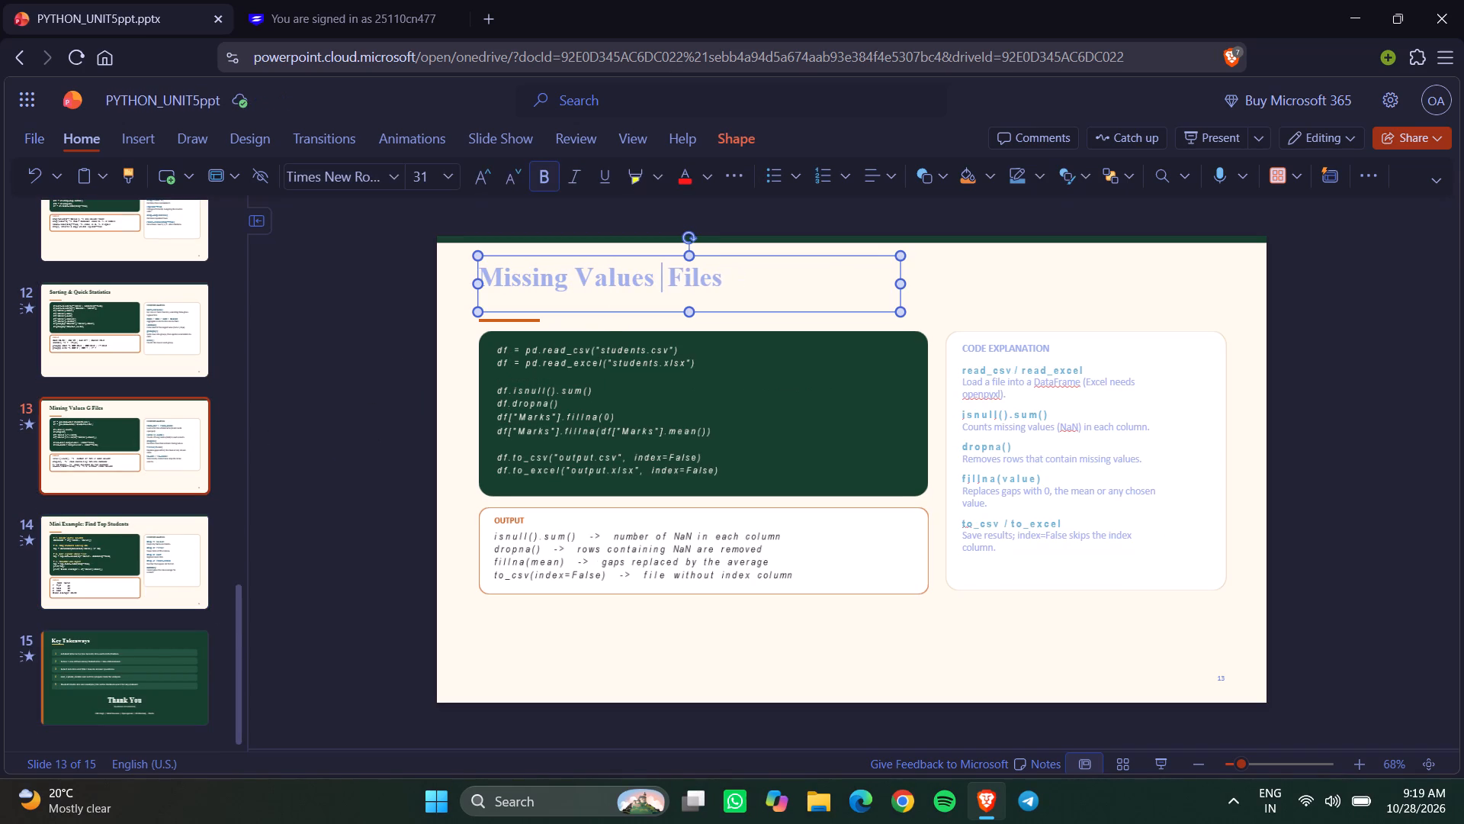
click(148, 558)
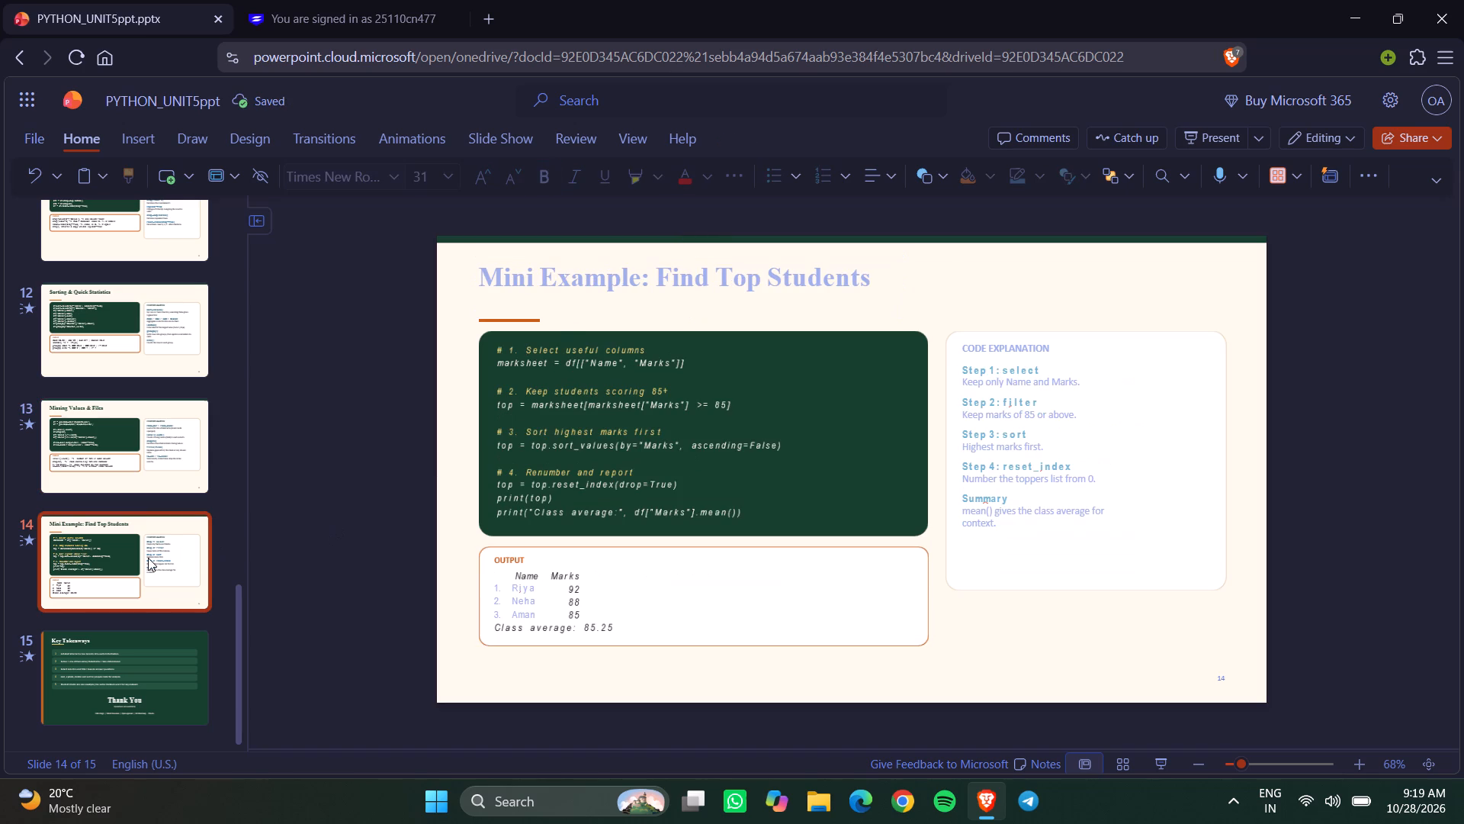
click(124, 450)
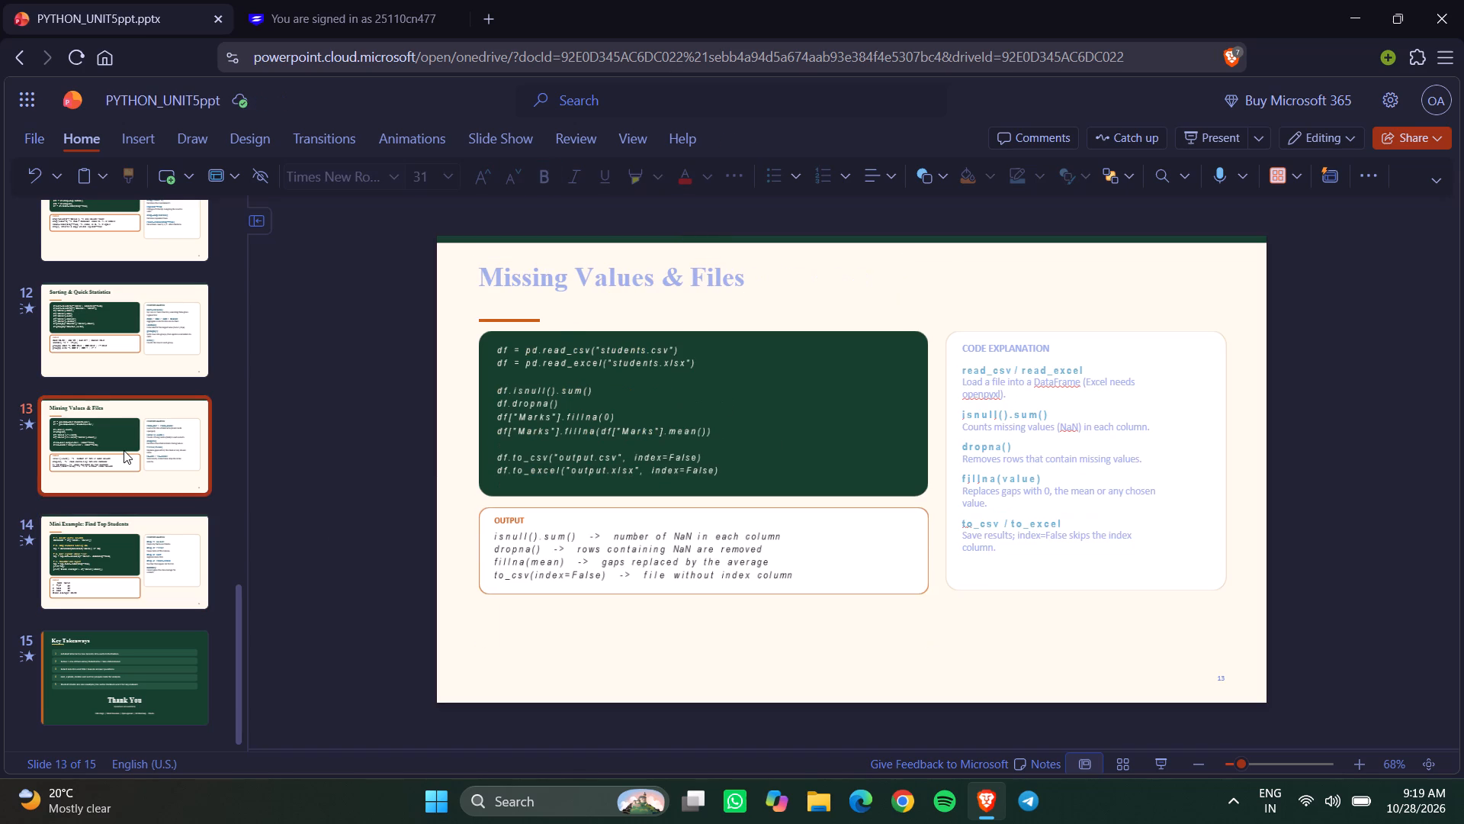
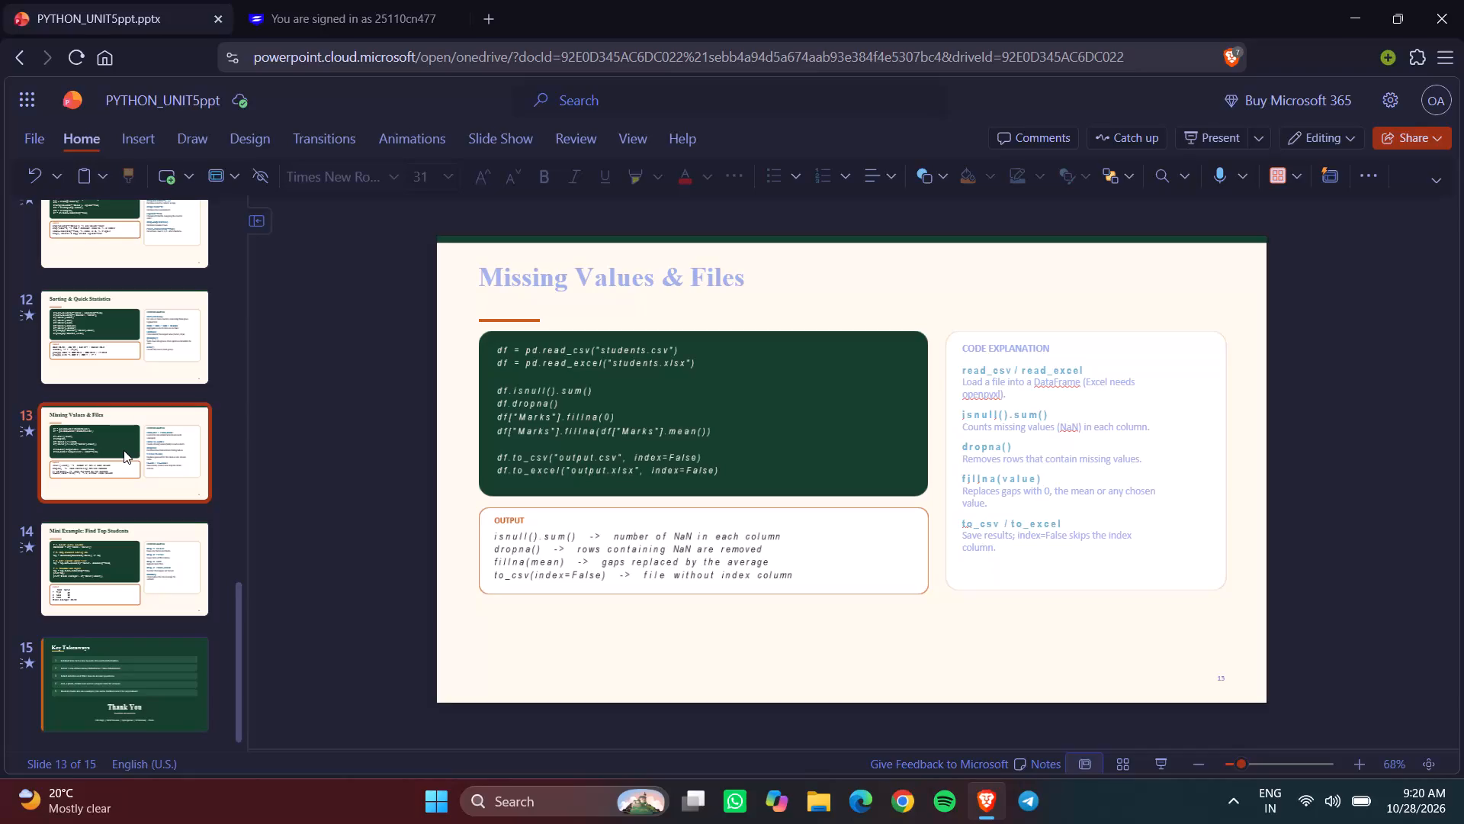
Compare the Agenda slide's "Mini project" entry with slide 14, "Mini Example: Find Top Students".
scroll(79, 408, up, 7)
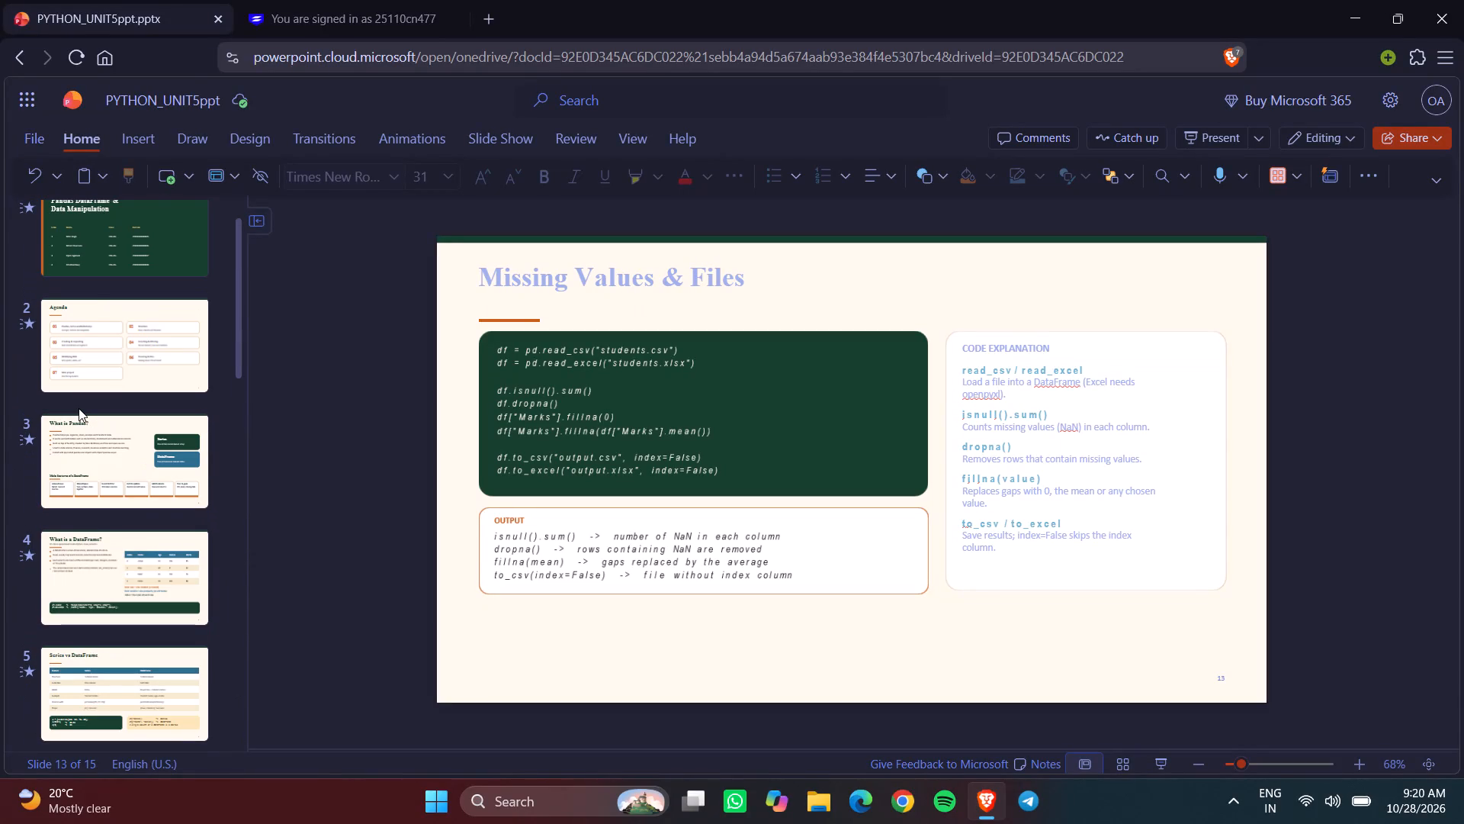
scroll(79, 408, up, 5)
click(131, 391)
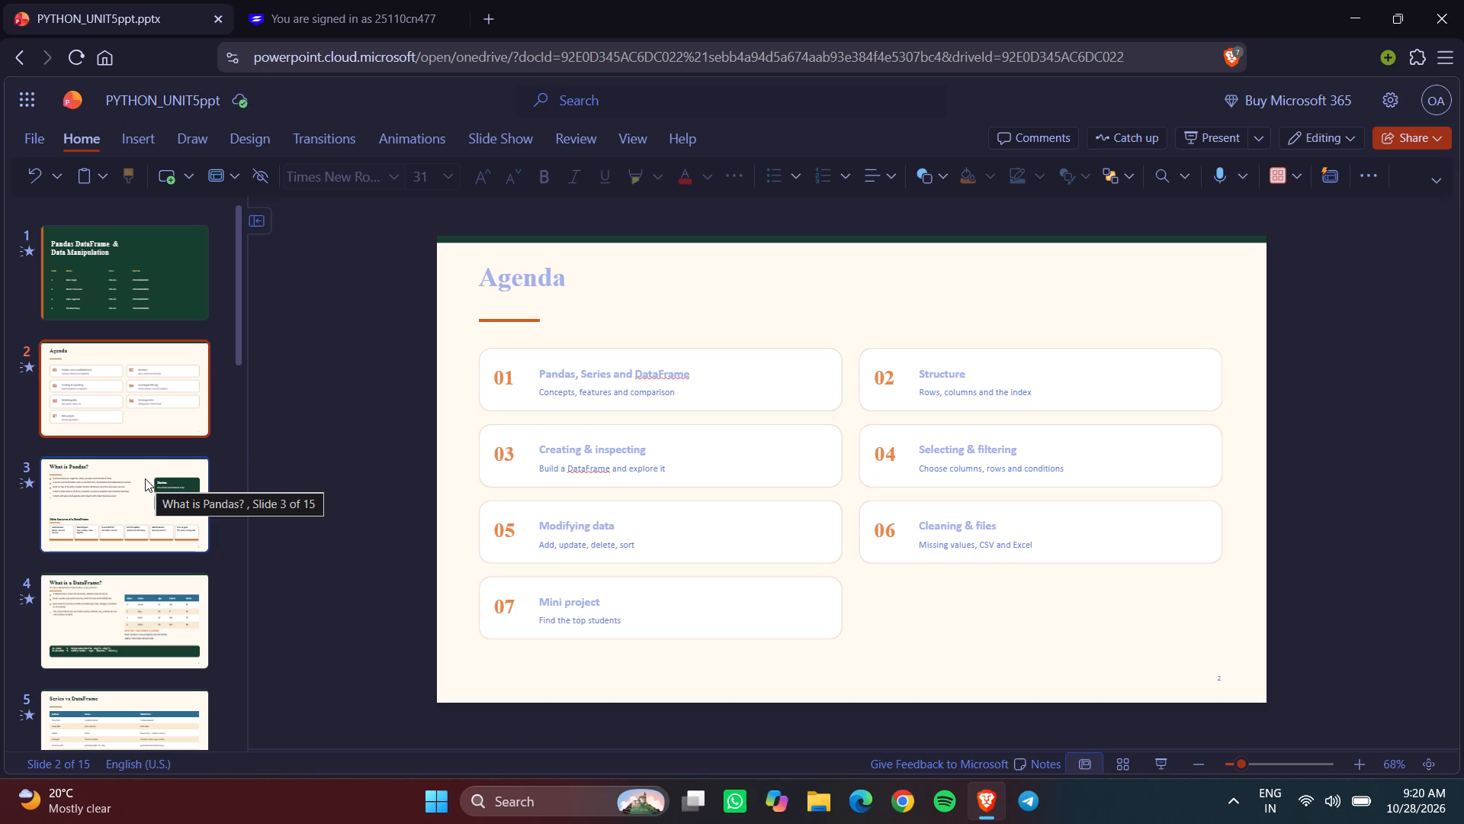
scroll(145, 478, down, 5)
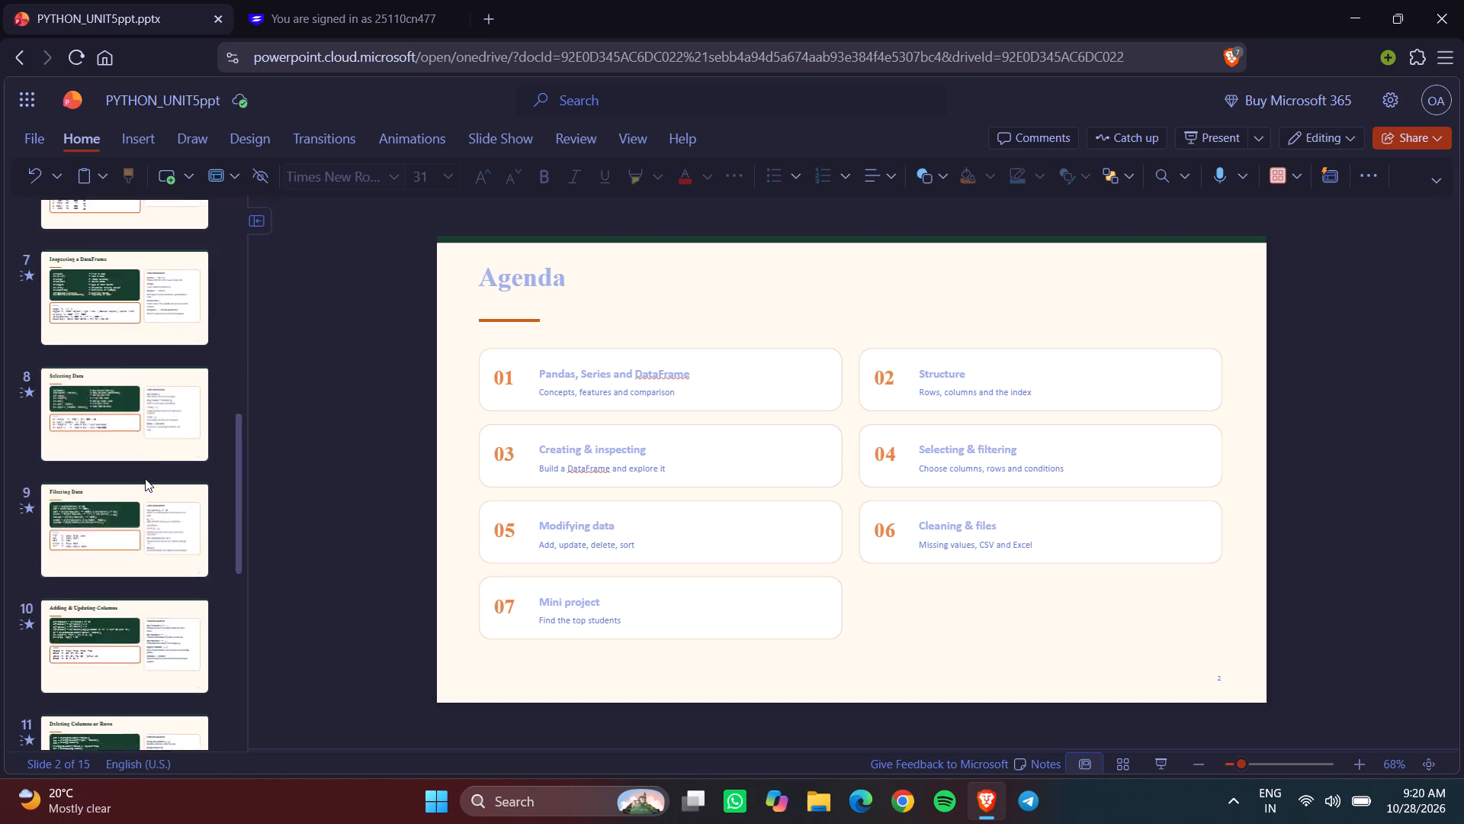
scroll(145, 478, down, 6)
click(120, 581)
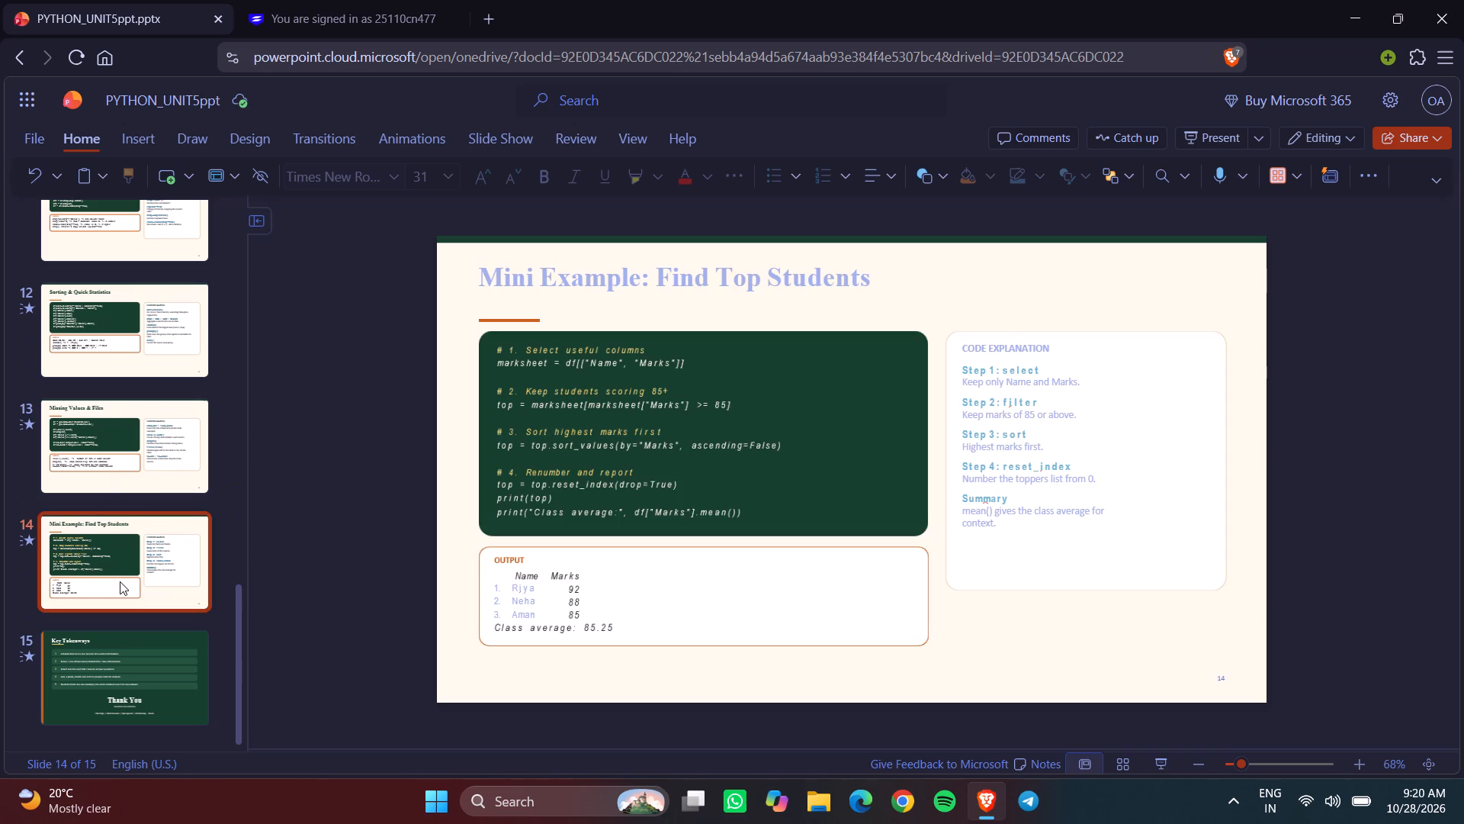
scroll(114, 437, up, 7)
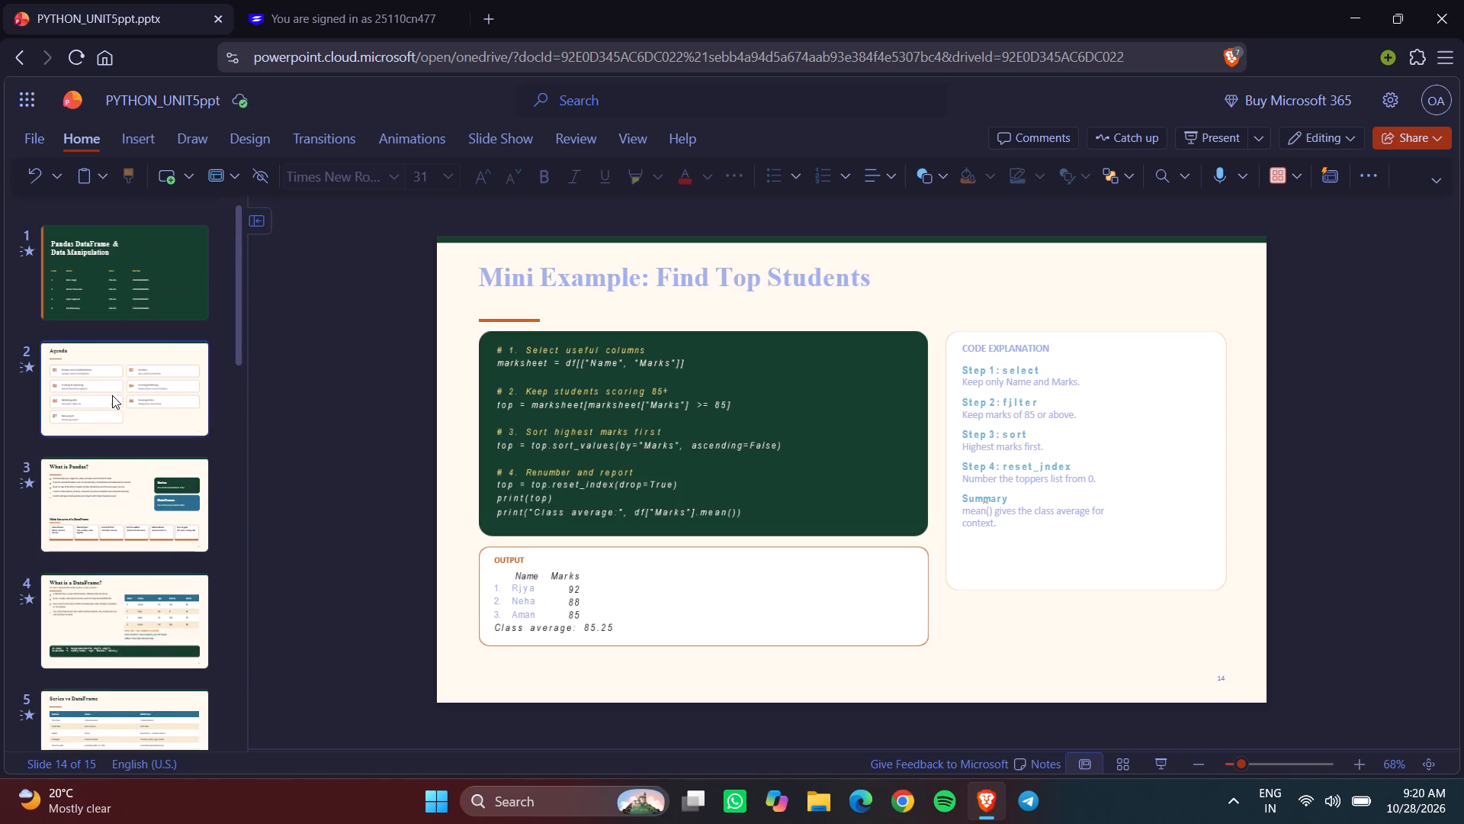
click(126, 388)
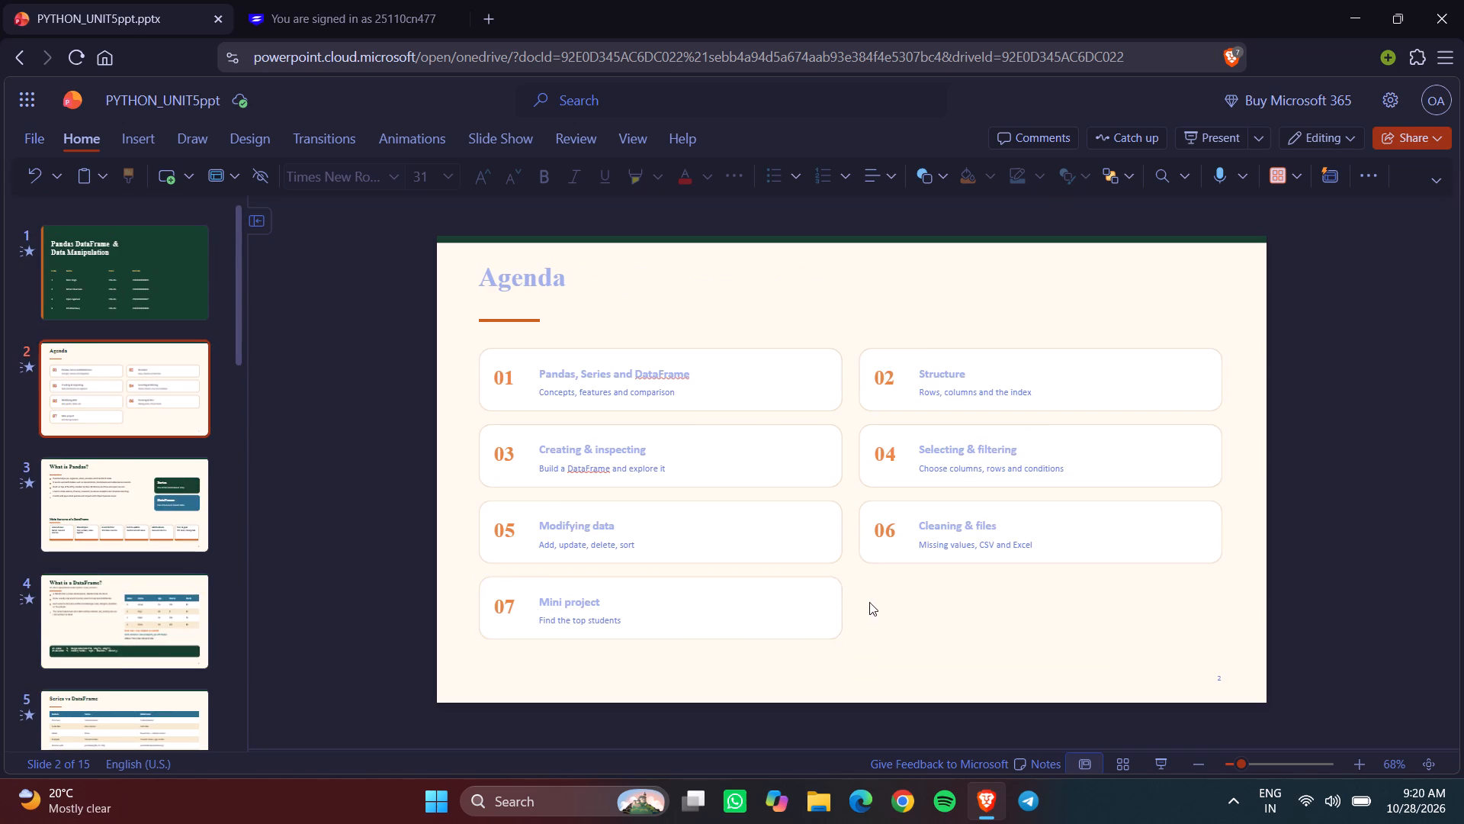
click(599, 612)
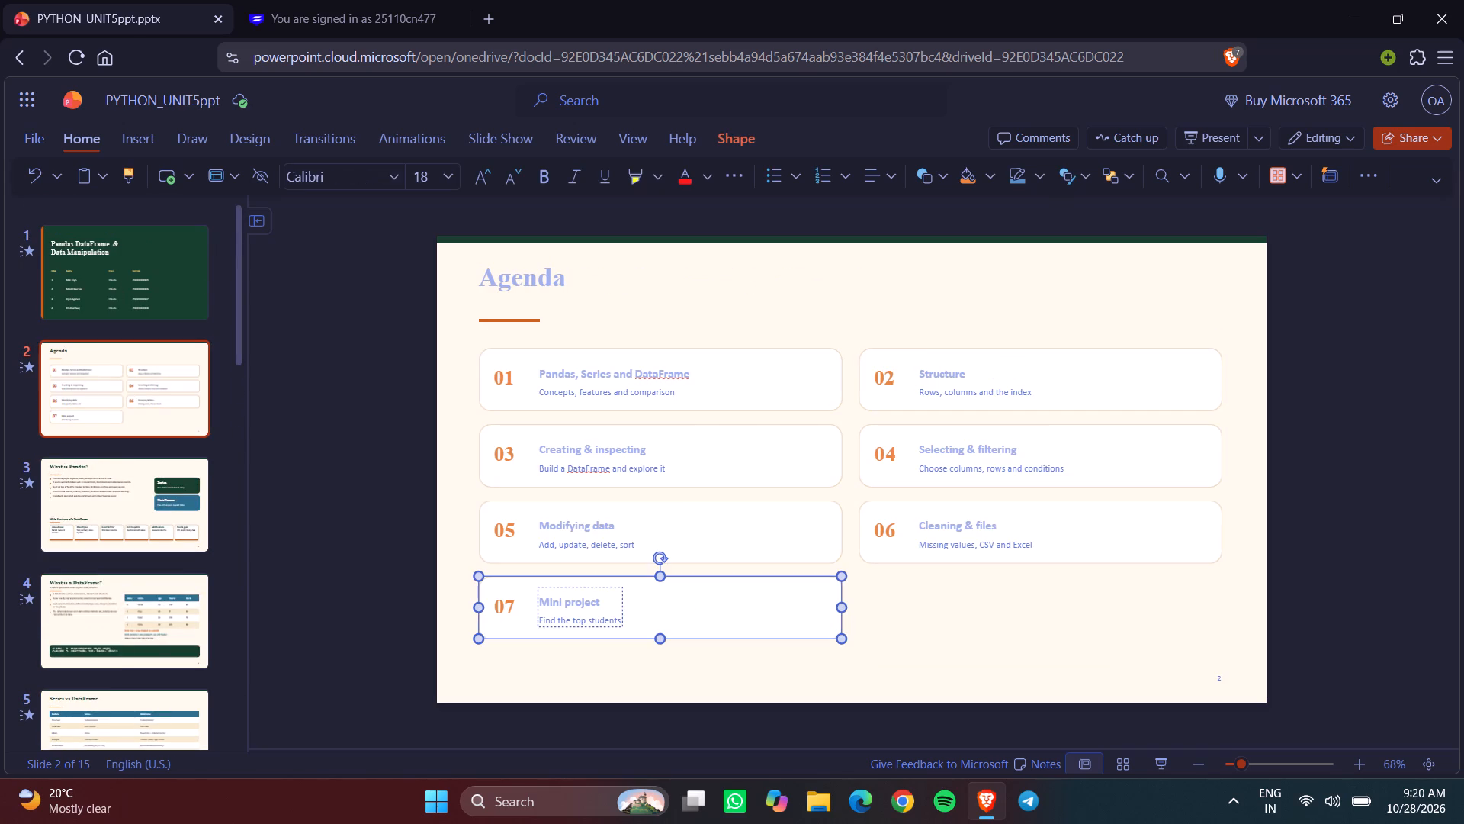
click(599, 600)
scroll(169, 562, down, 4)
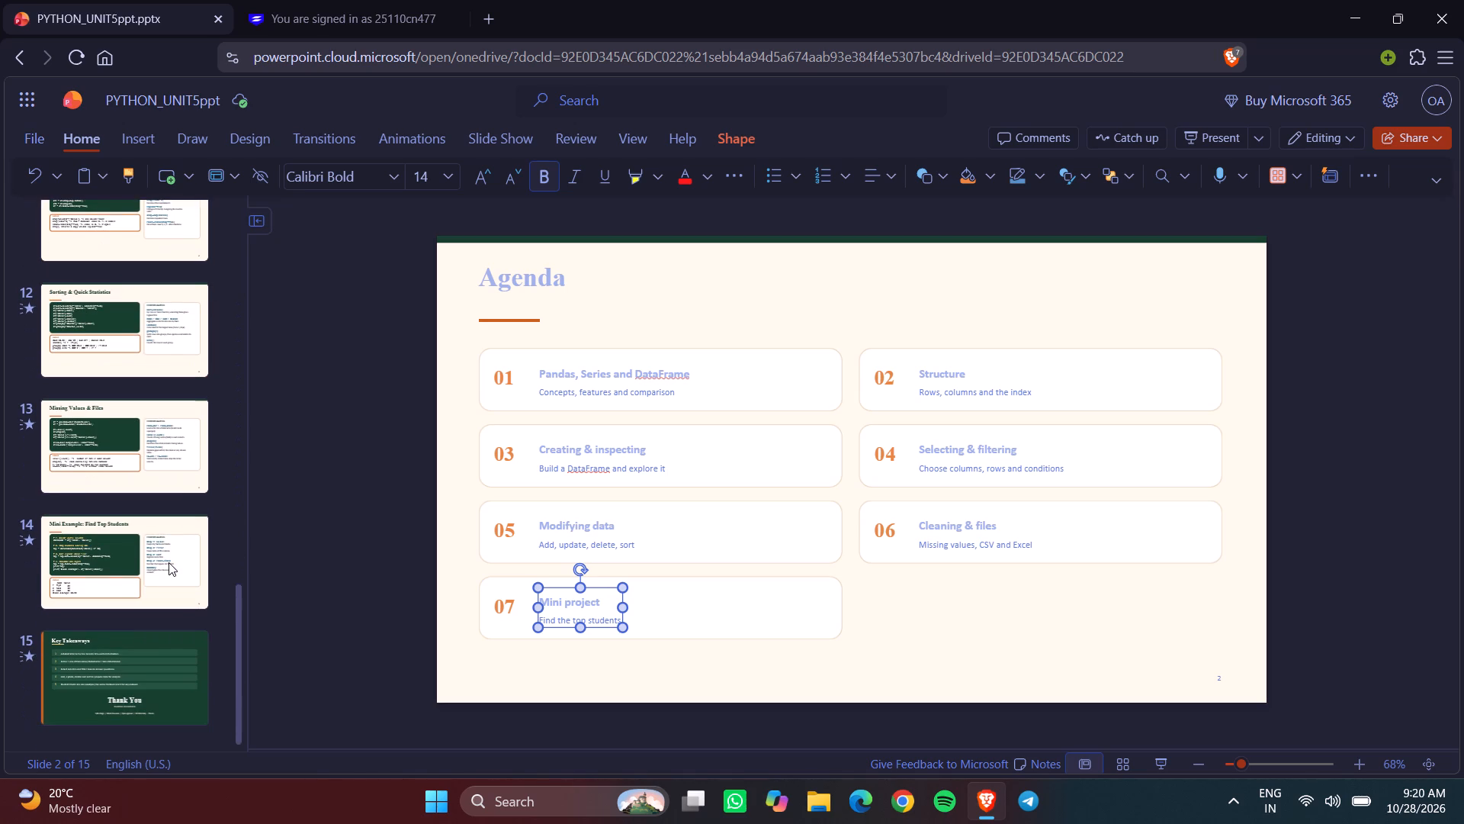
click(101, 581)
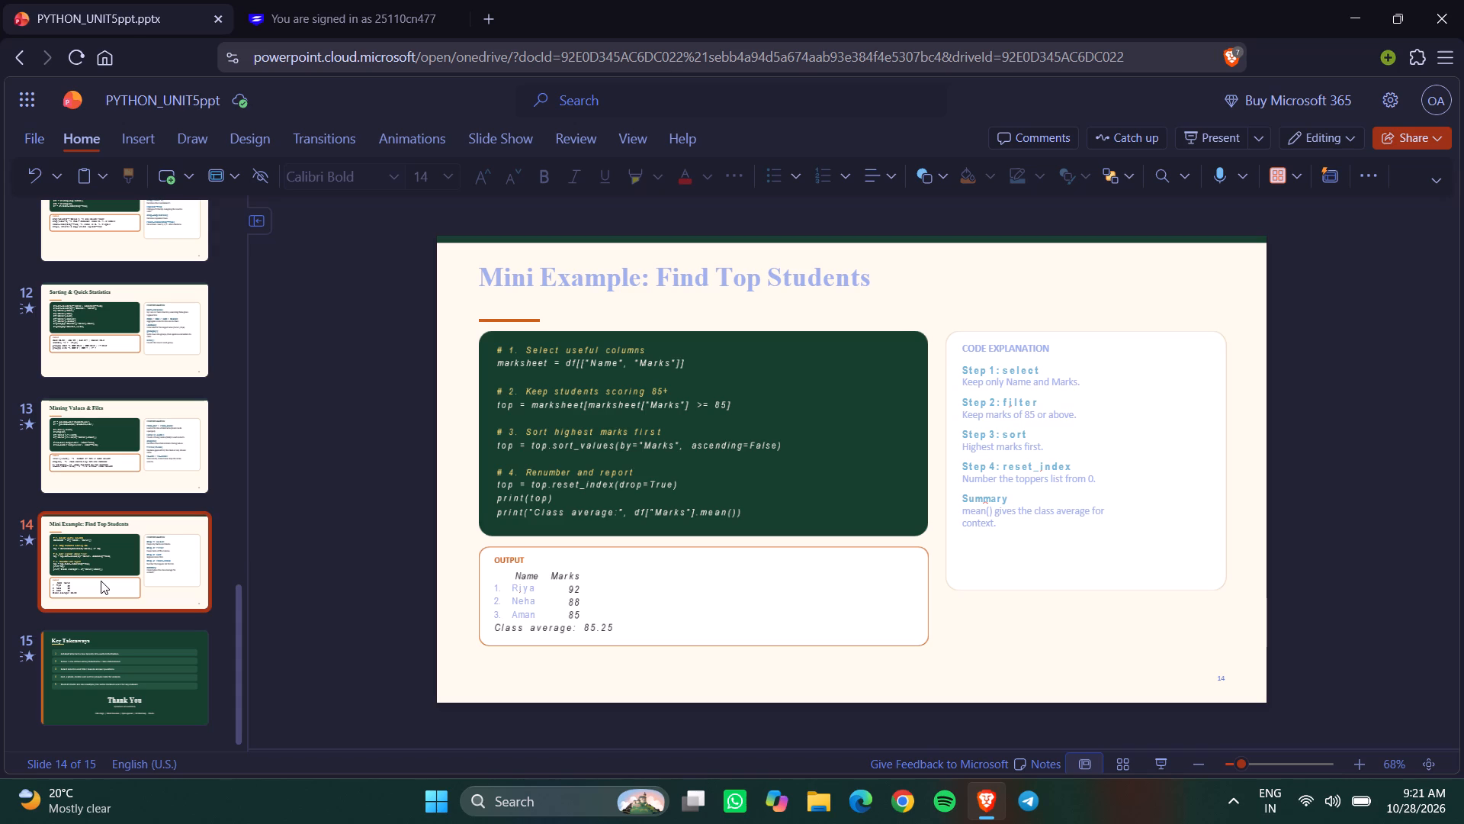
scroll(101, 581, up, 17)
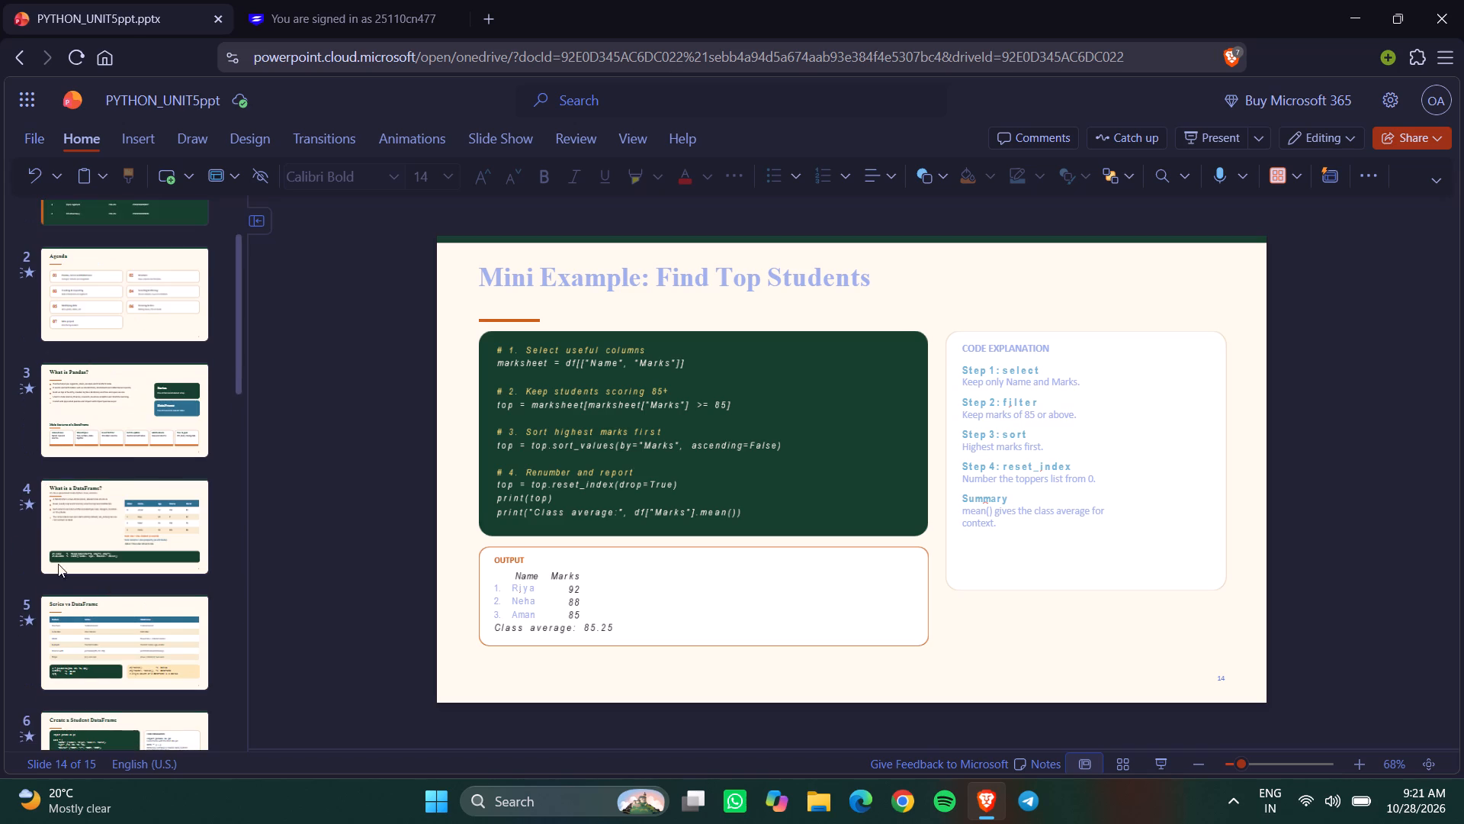
Review the Agenda, "What is Pandas?" and "What is a DataFrame?" slides in order, checking their text and layout.
click(131, 395)
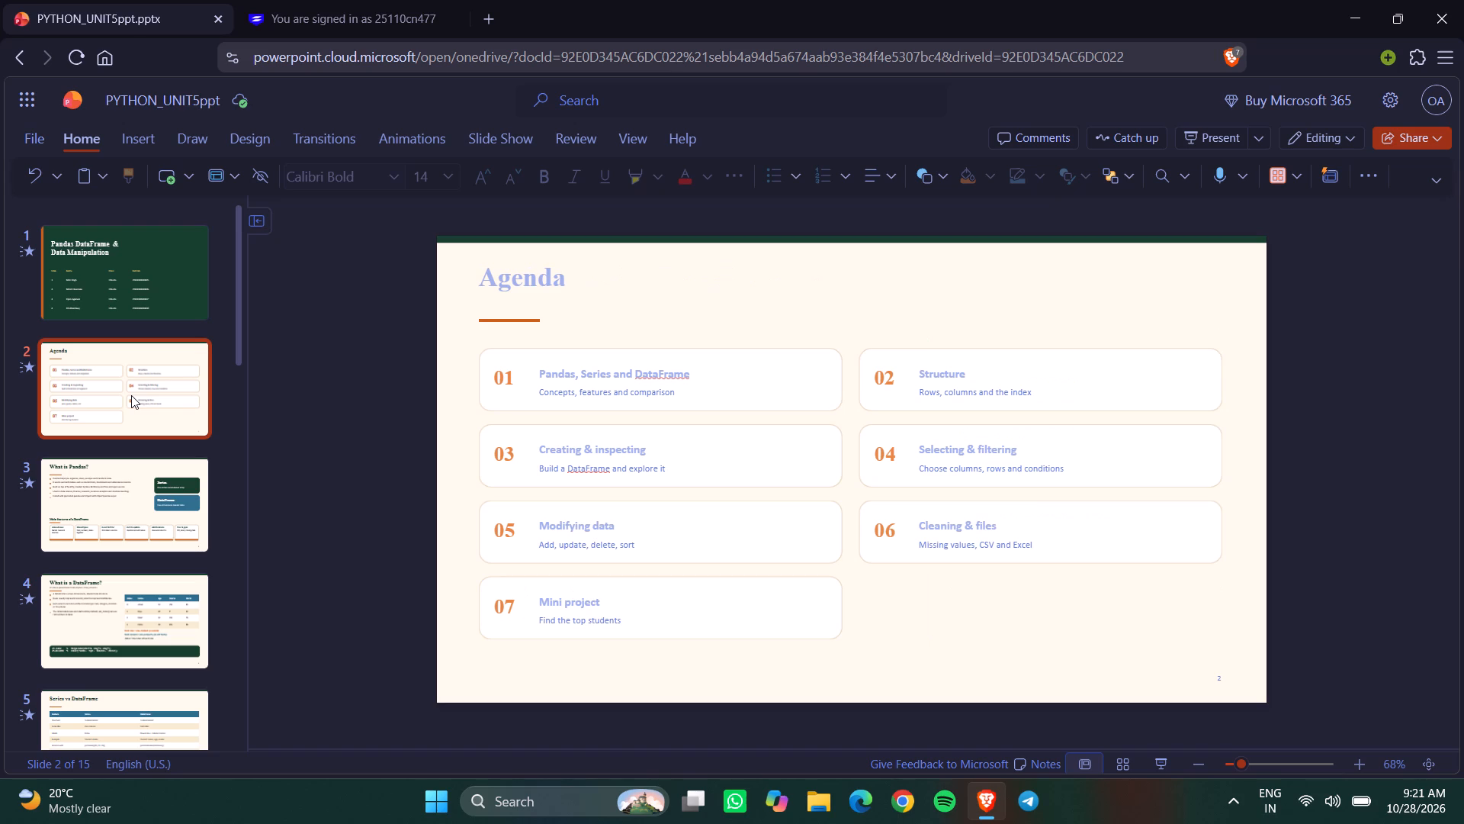
key(Right)
key(Right)
key(Right)
click(360, 455)
key(Right)
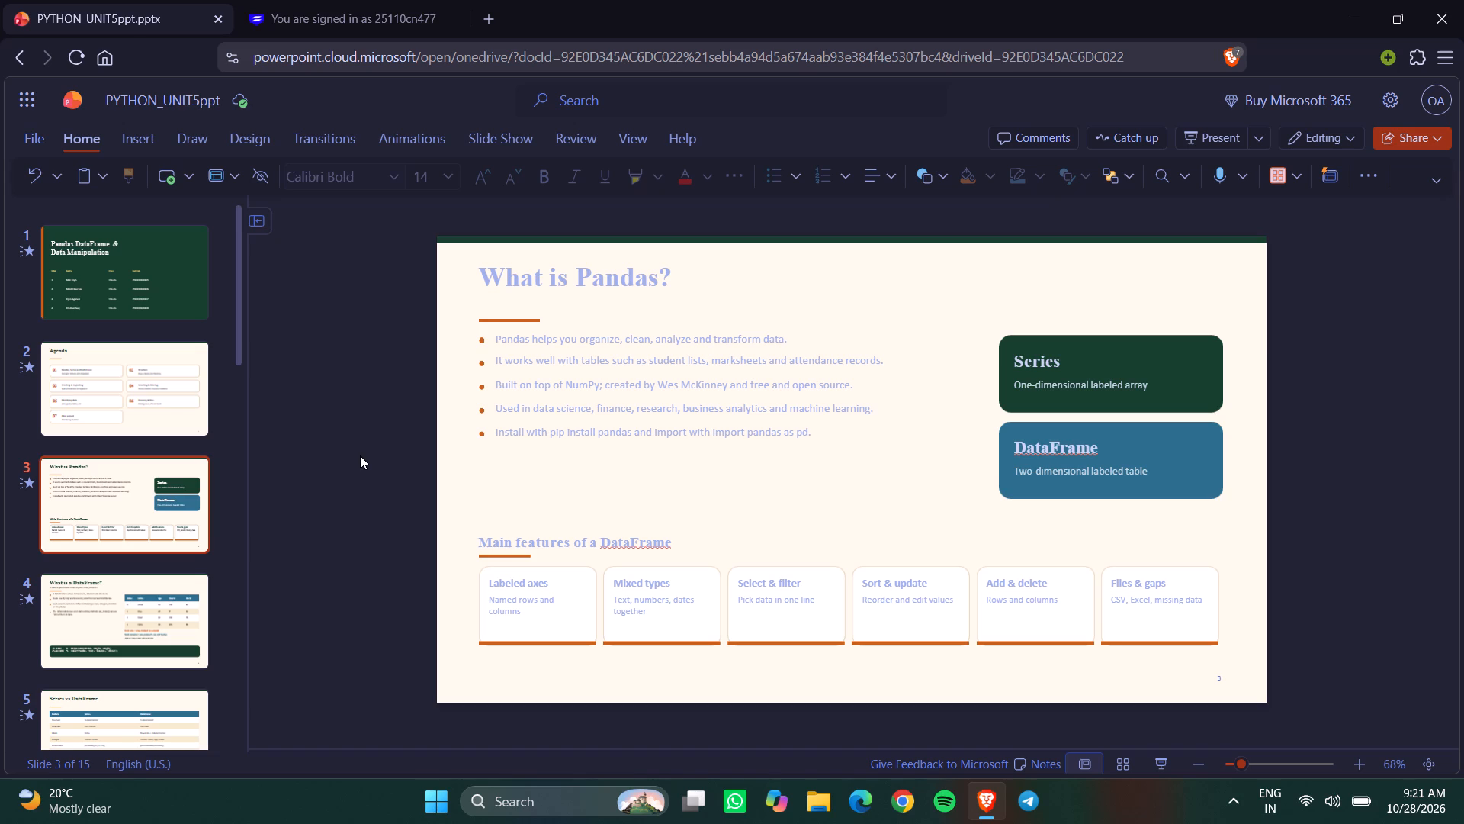
key(Right)
key(Right)
click(360, 455)
key(Right)
key(Right)
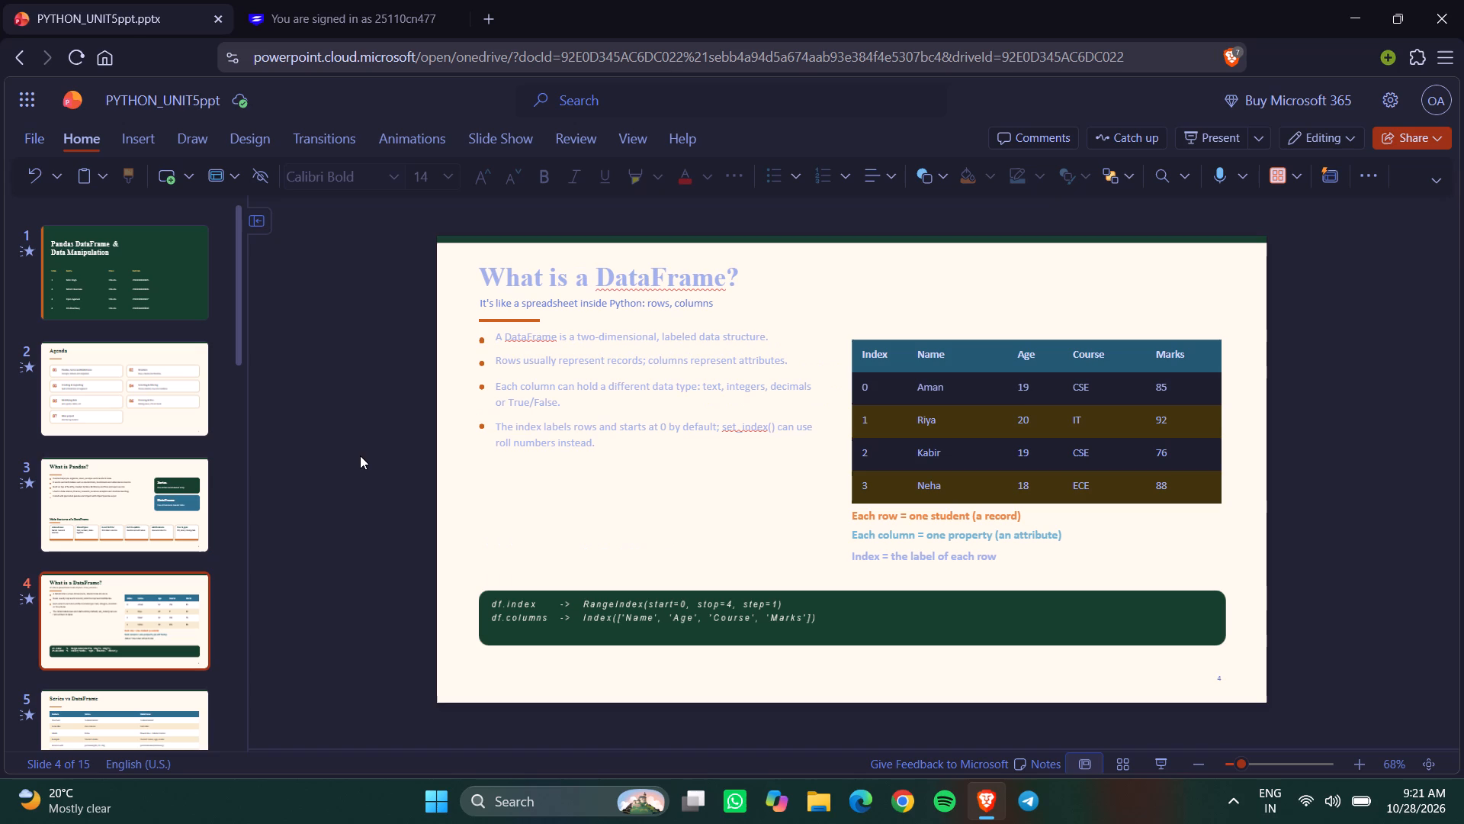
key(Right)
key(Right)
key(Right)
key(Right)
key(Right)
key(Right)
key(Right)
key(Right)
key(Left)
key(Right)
Review the slides one by one from "Series vs DataFrame" through the closing "Key Takeaways" slide, checking titles, code and output boxes.
key(Down)
key(Up)
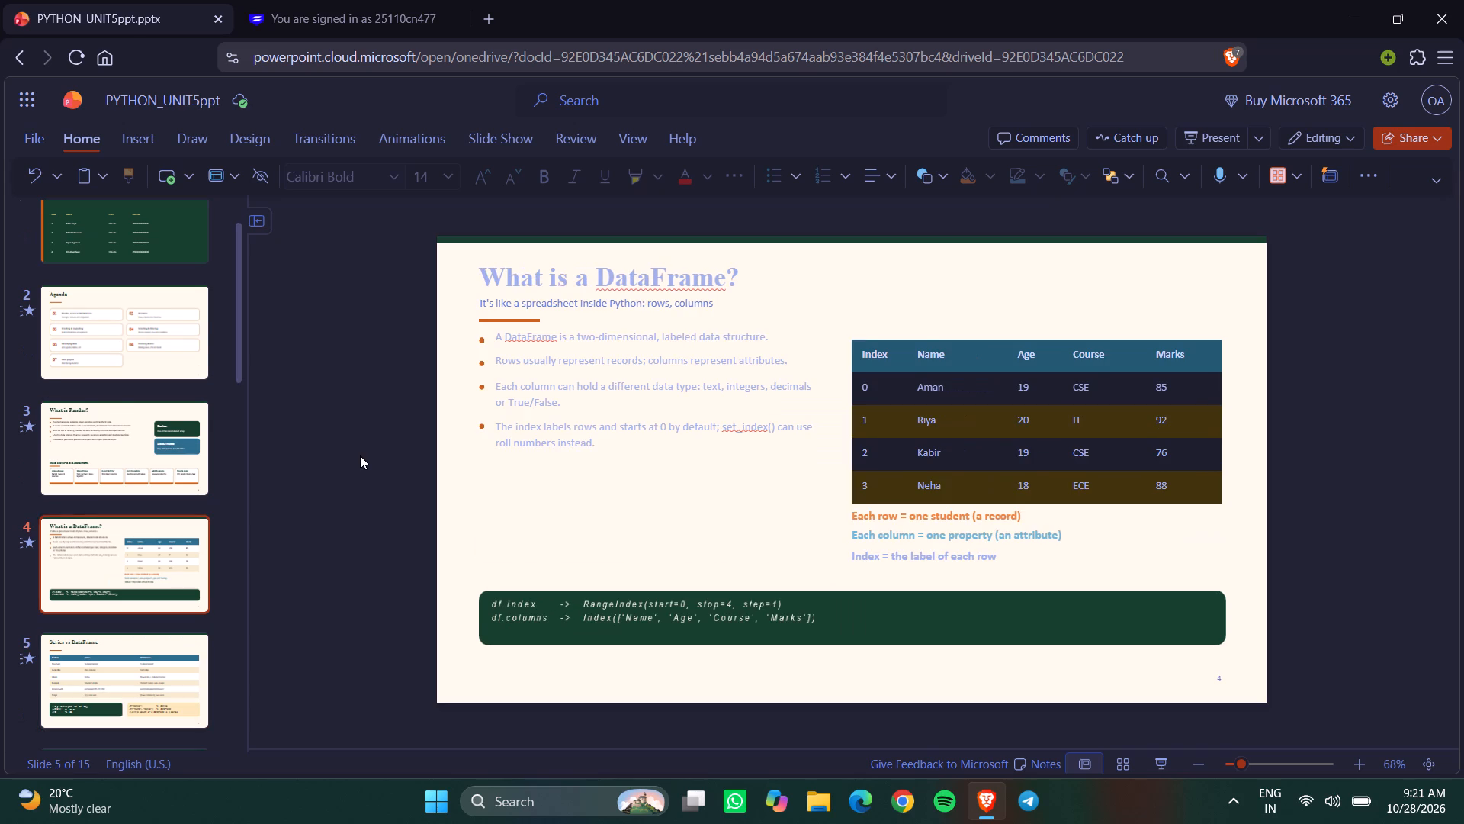
key(Down)
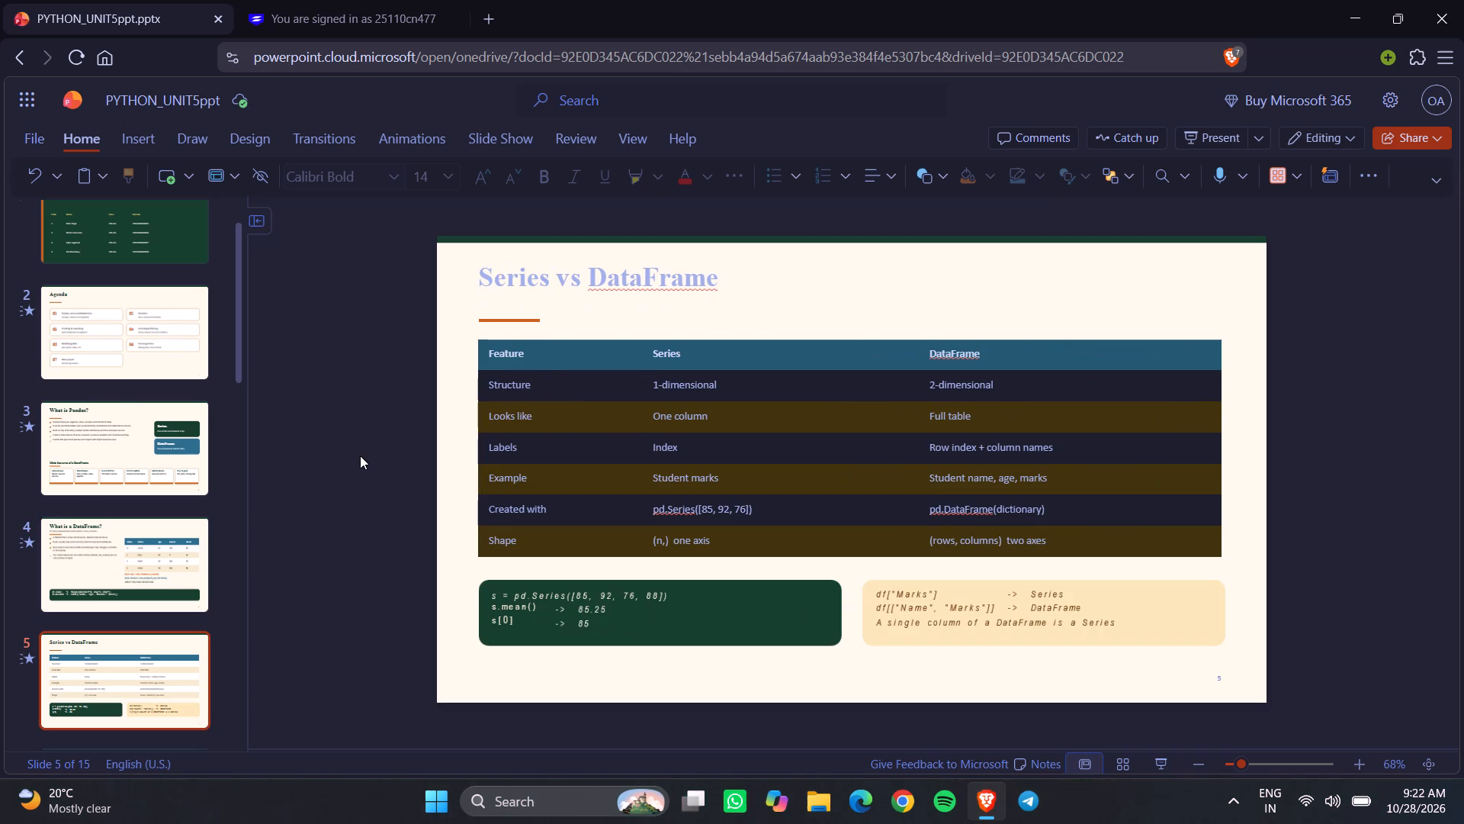
key(Down)
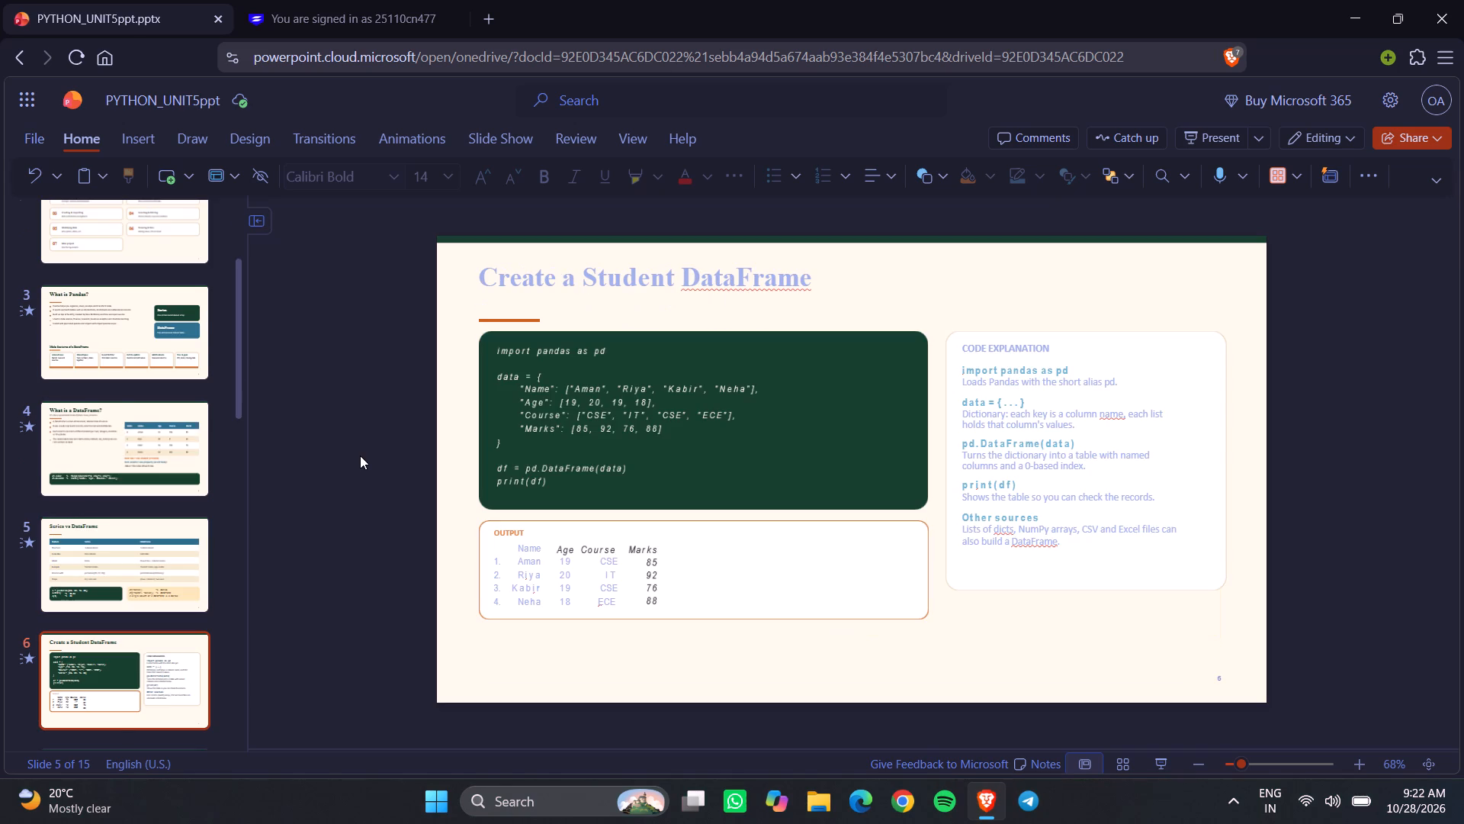
key(Down)
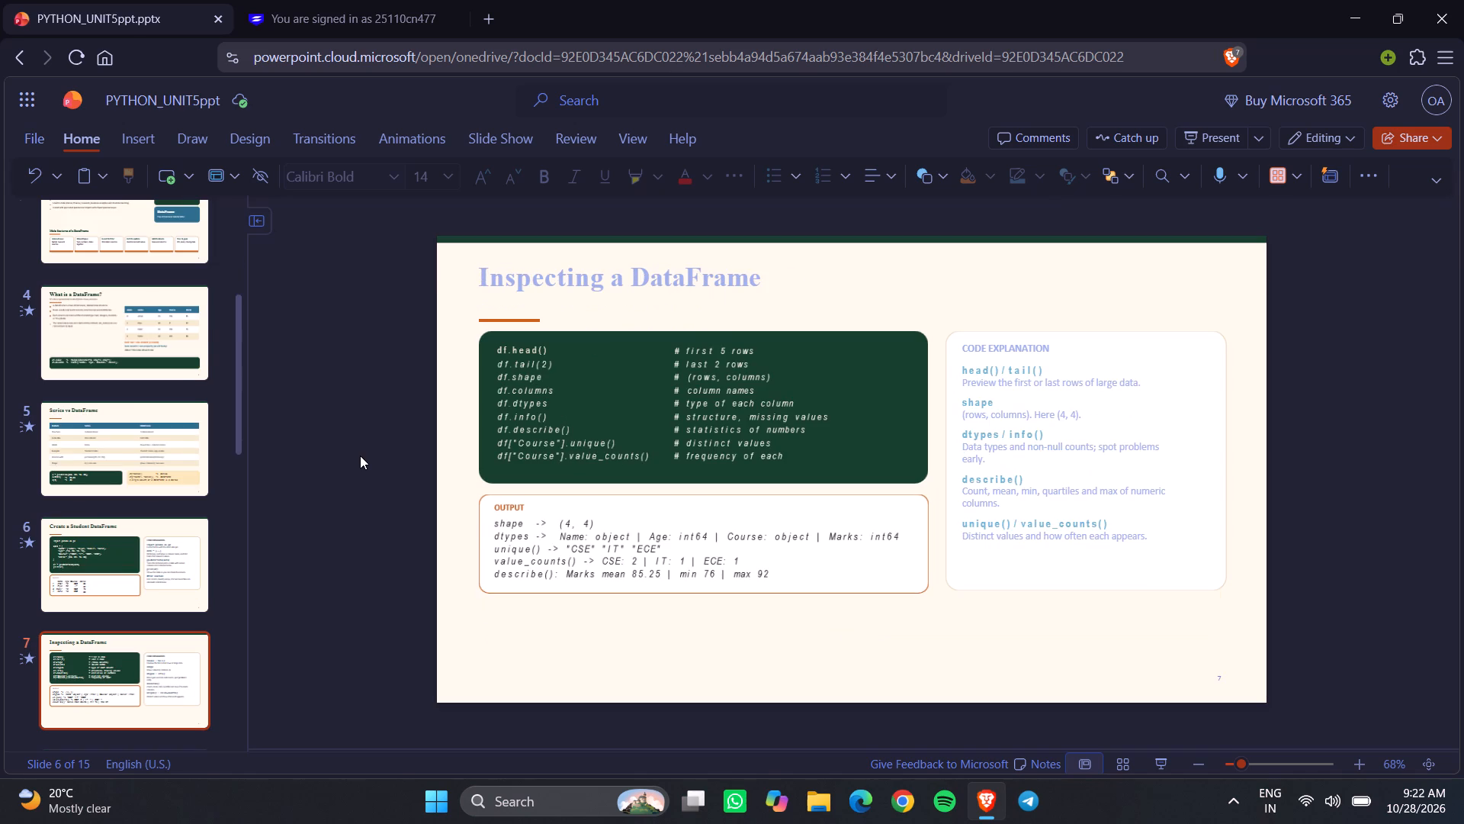
key(Down)
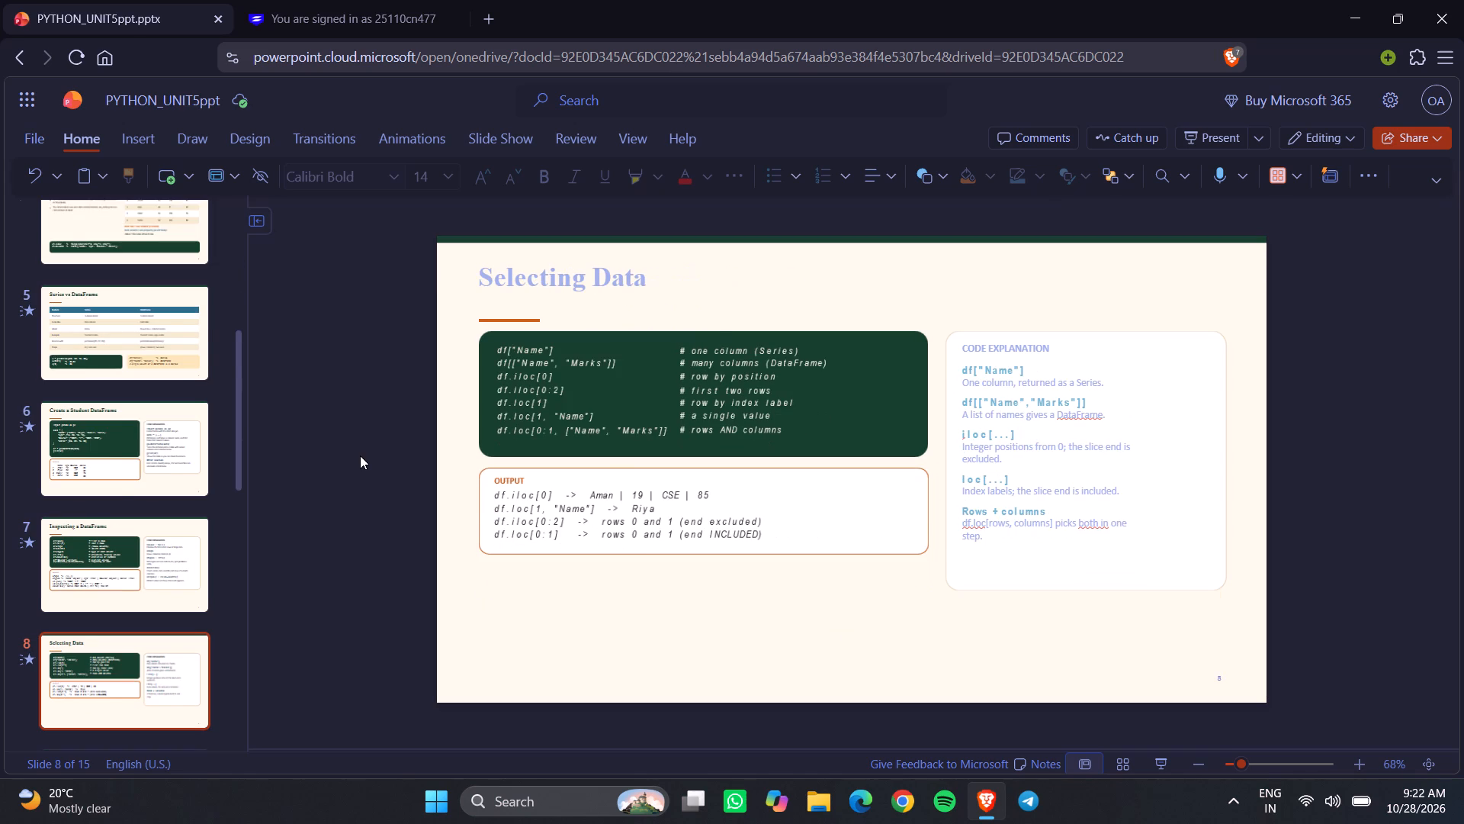
key(Down)
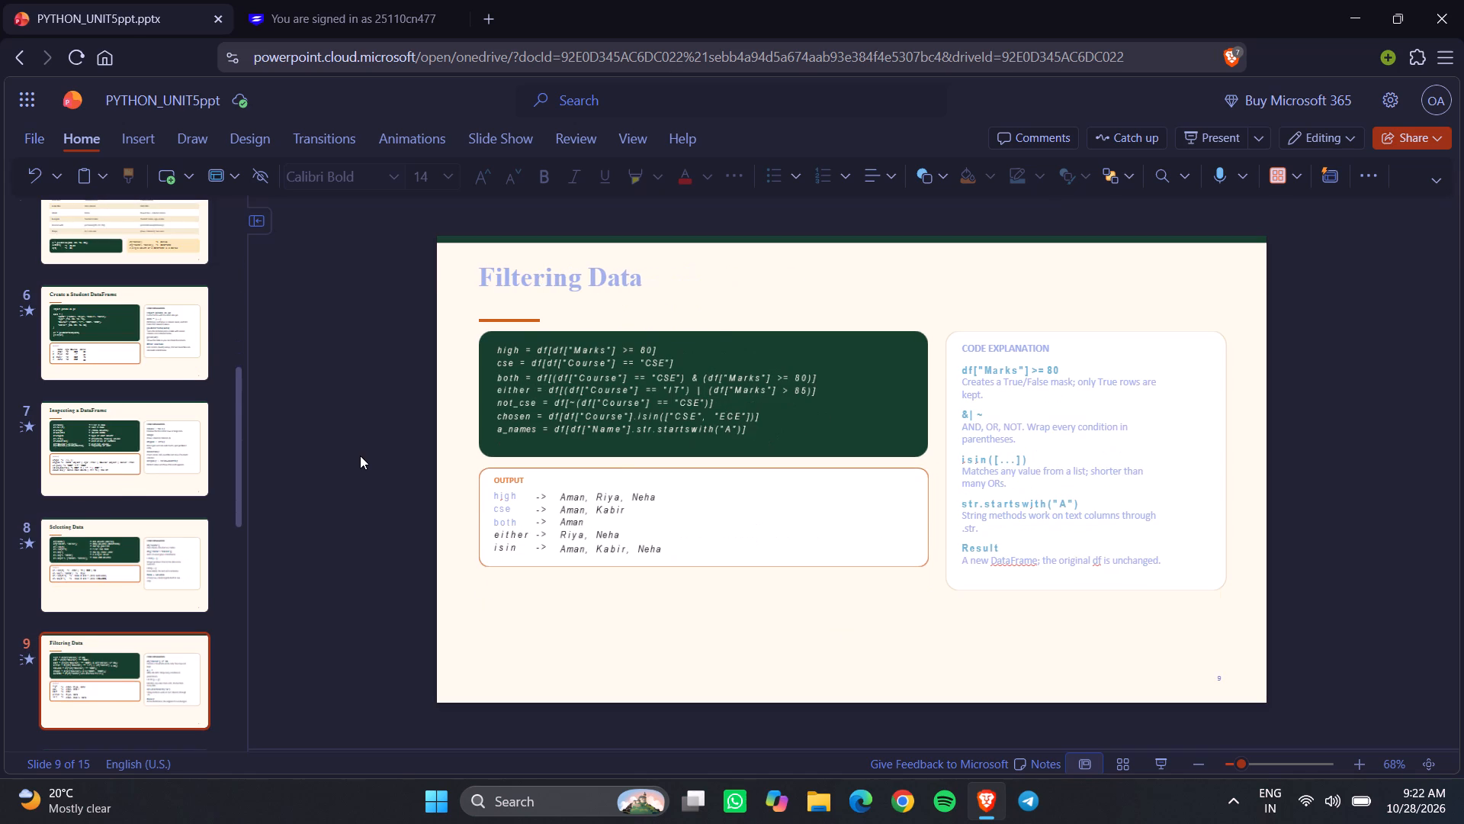
key(Down)
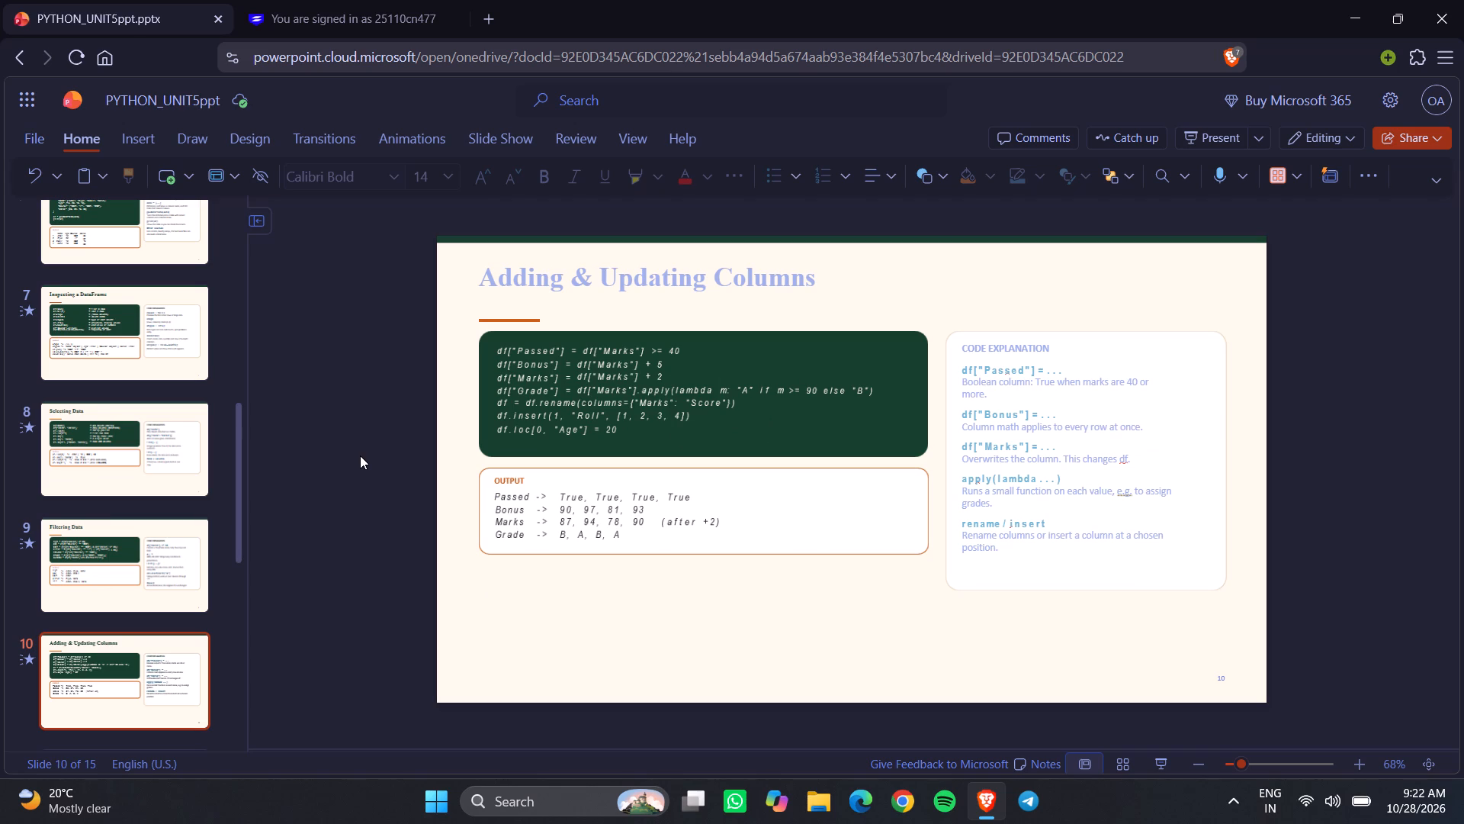
key(Down)
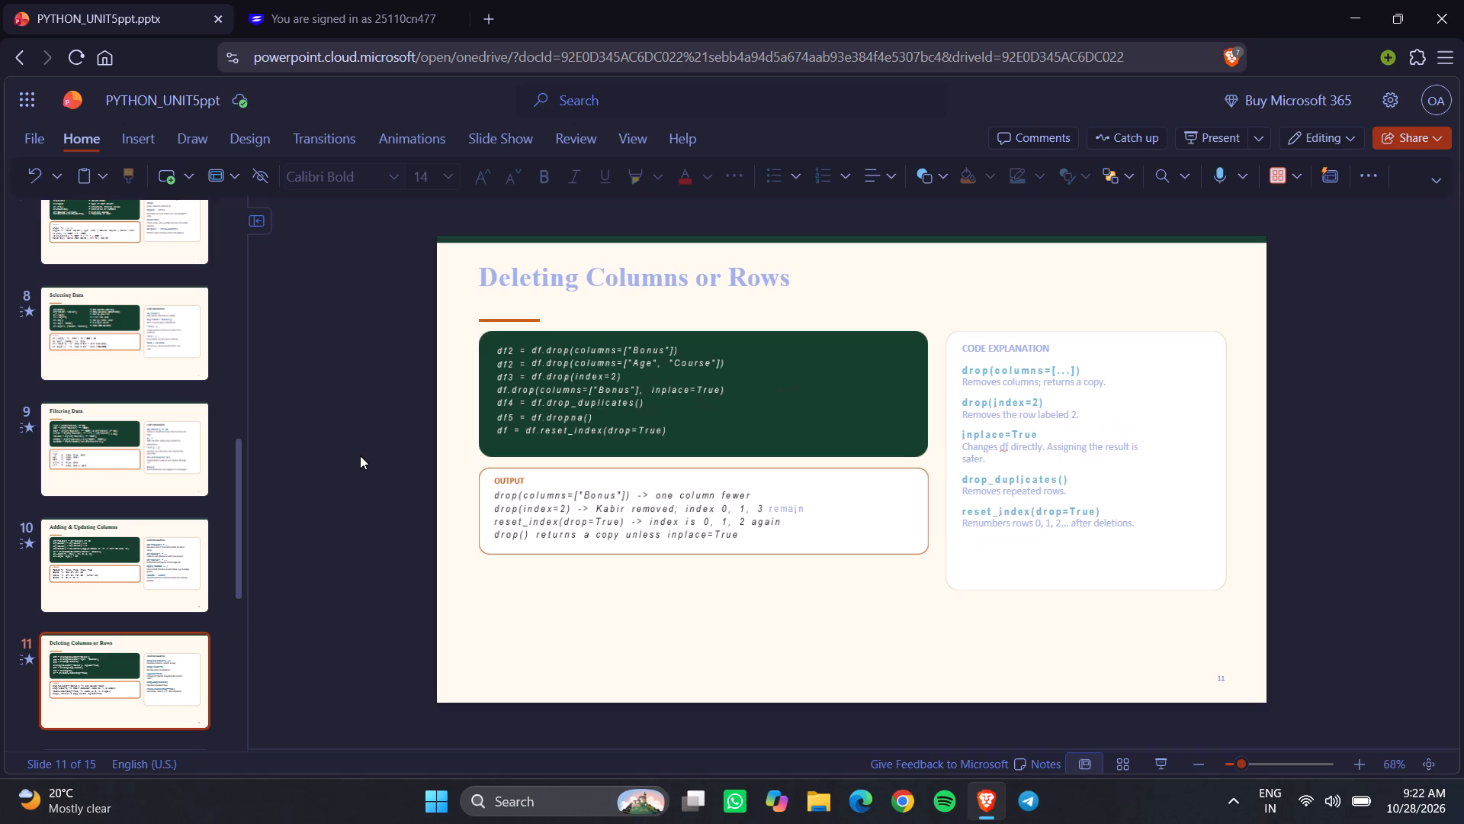
key(Down)
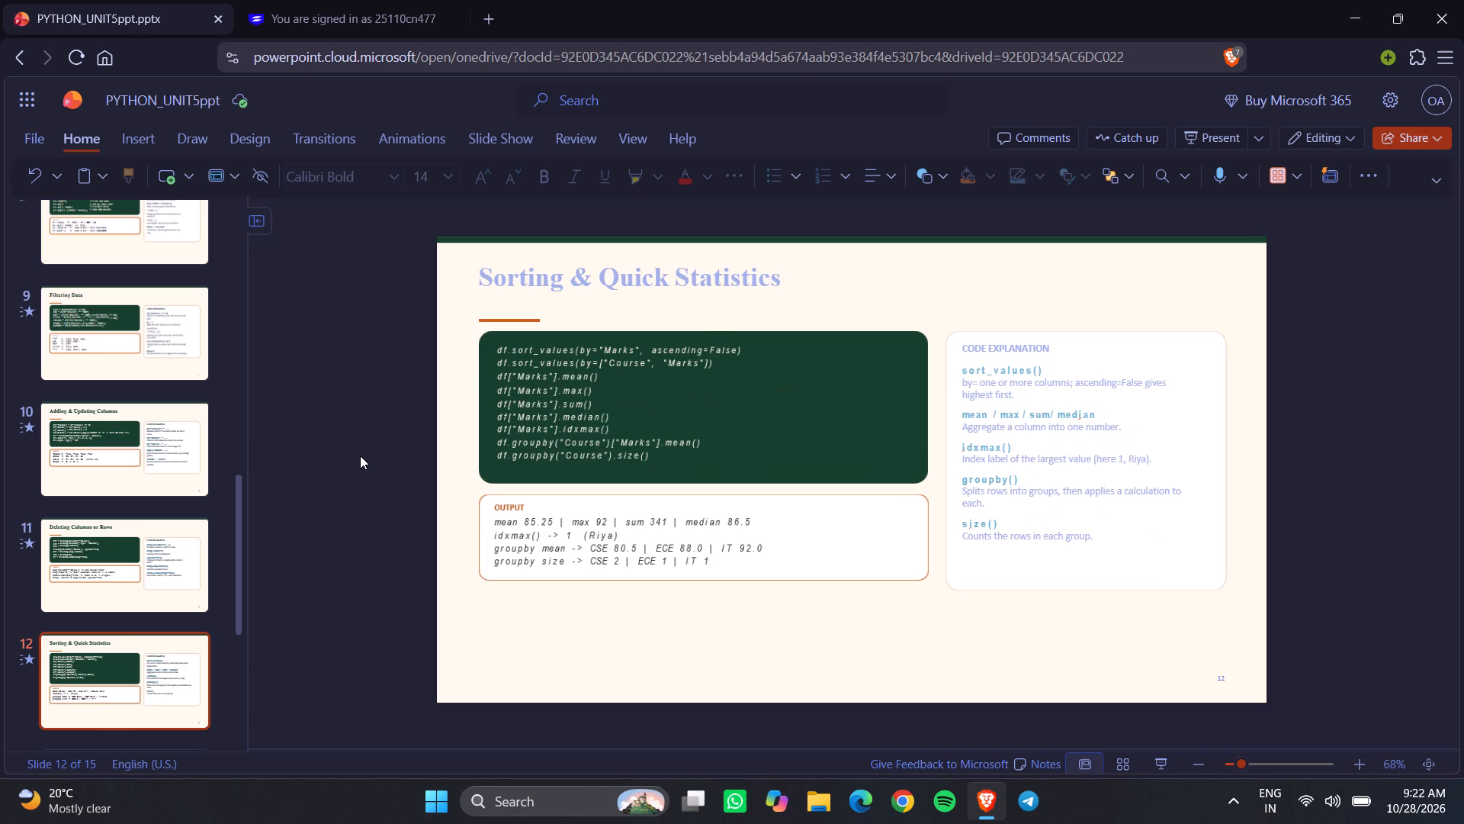
key(Down)
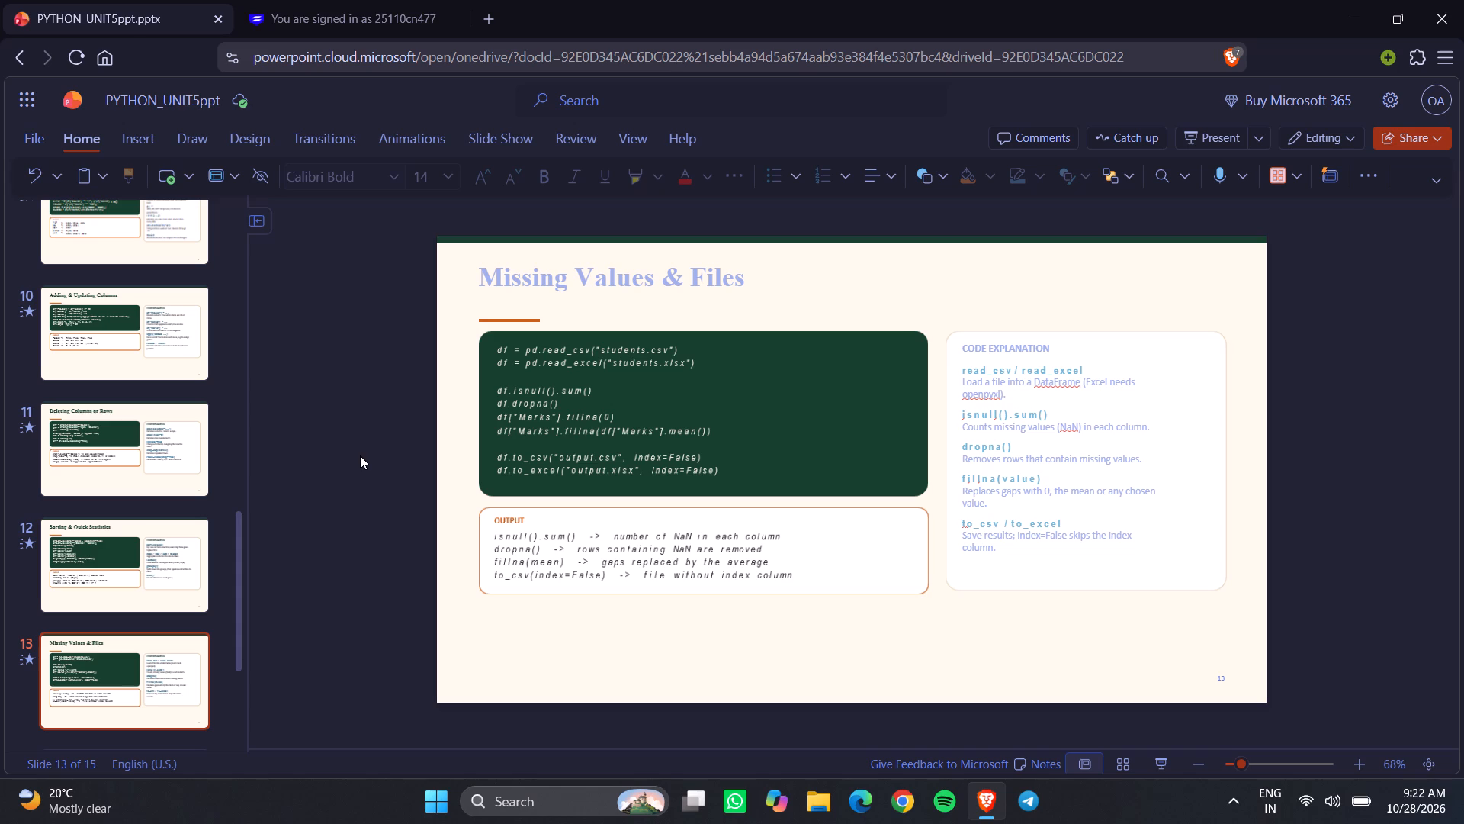
key(Down)
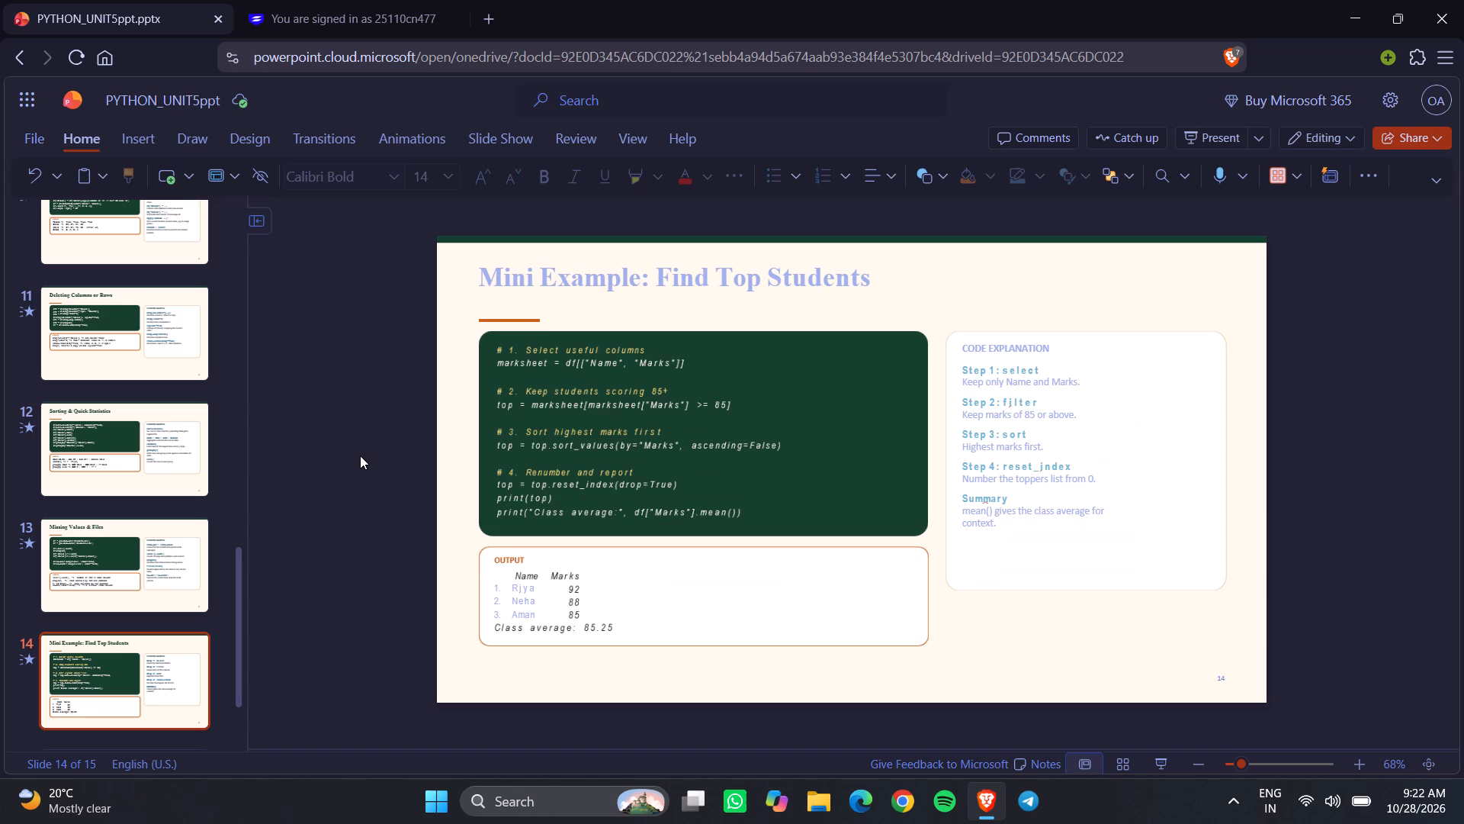
key(Down)
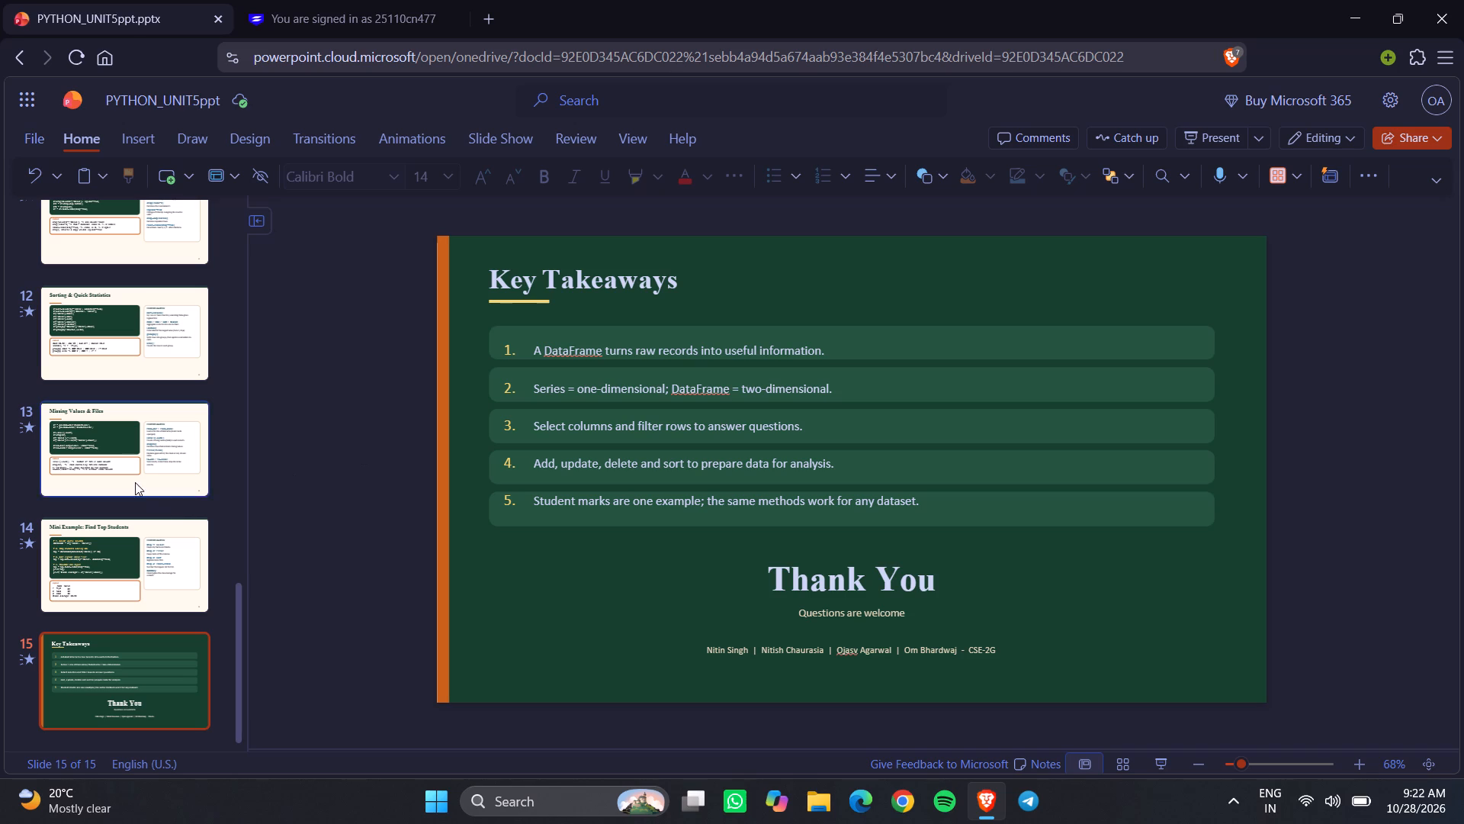
Recheck the deck from the title slide through slide 6, "Create a Student DataFrame", examining each slide's content.
scroll(135, 482, up, 7)
click(113, 322)
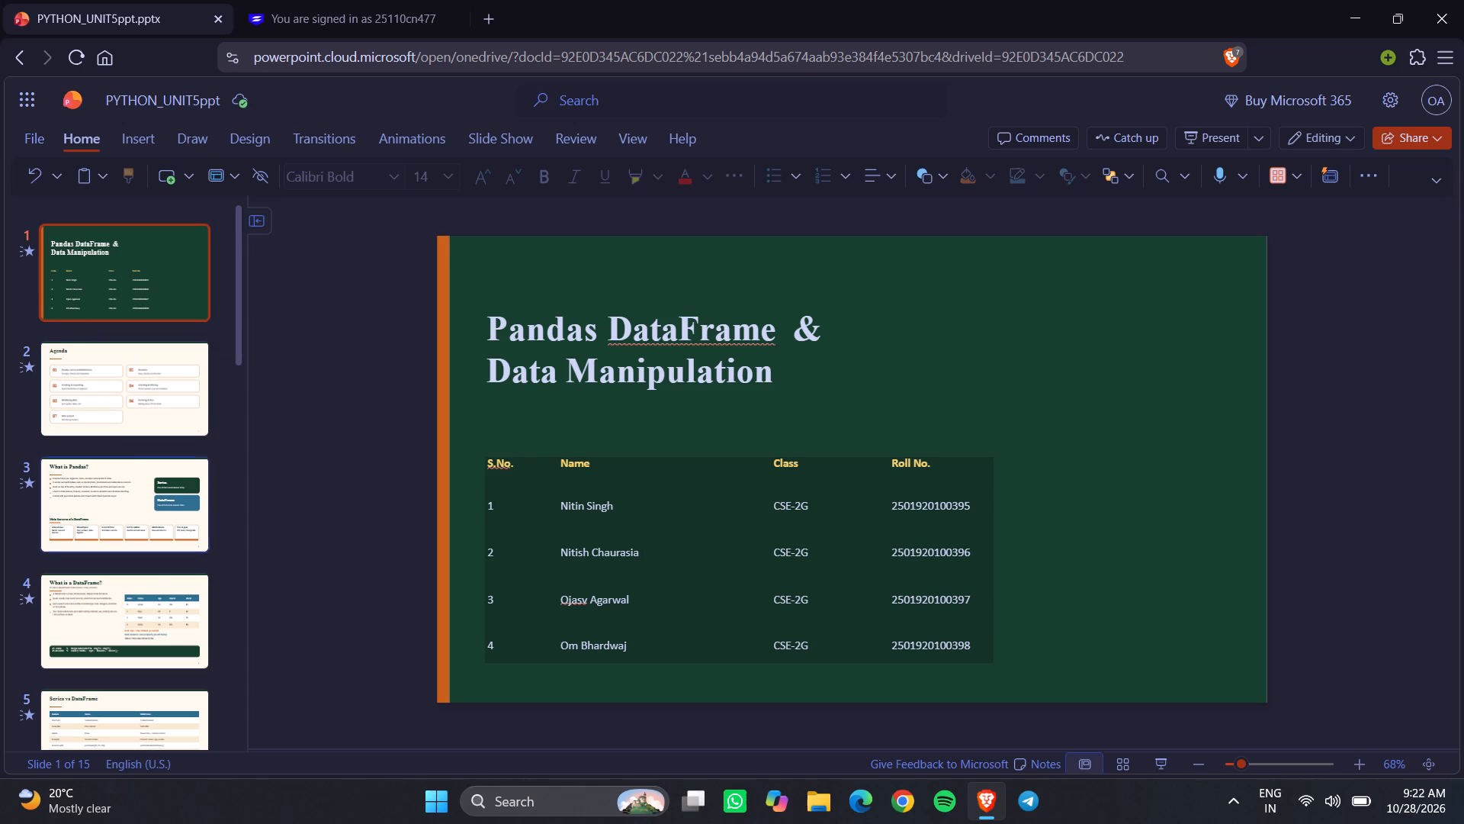
click(121, 404)
click(79, 489)
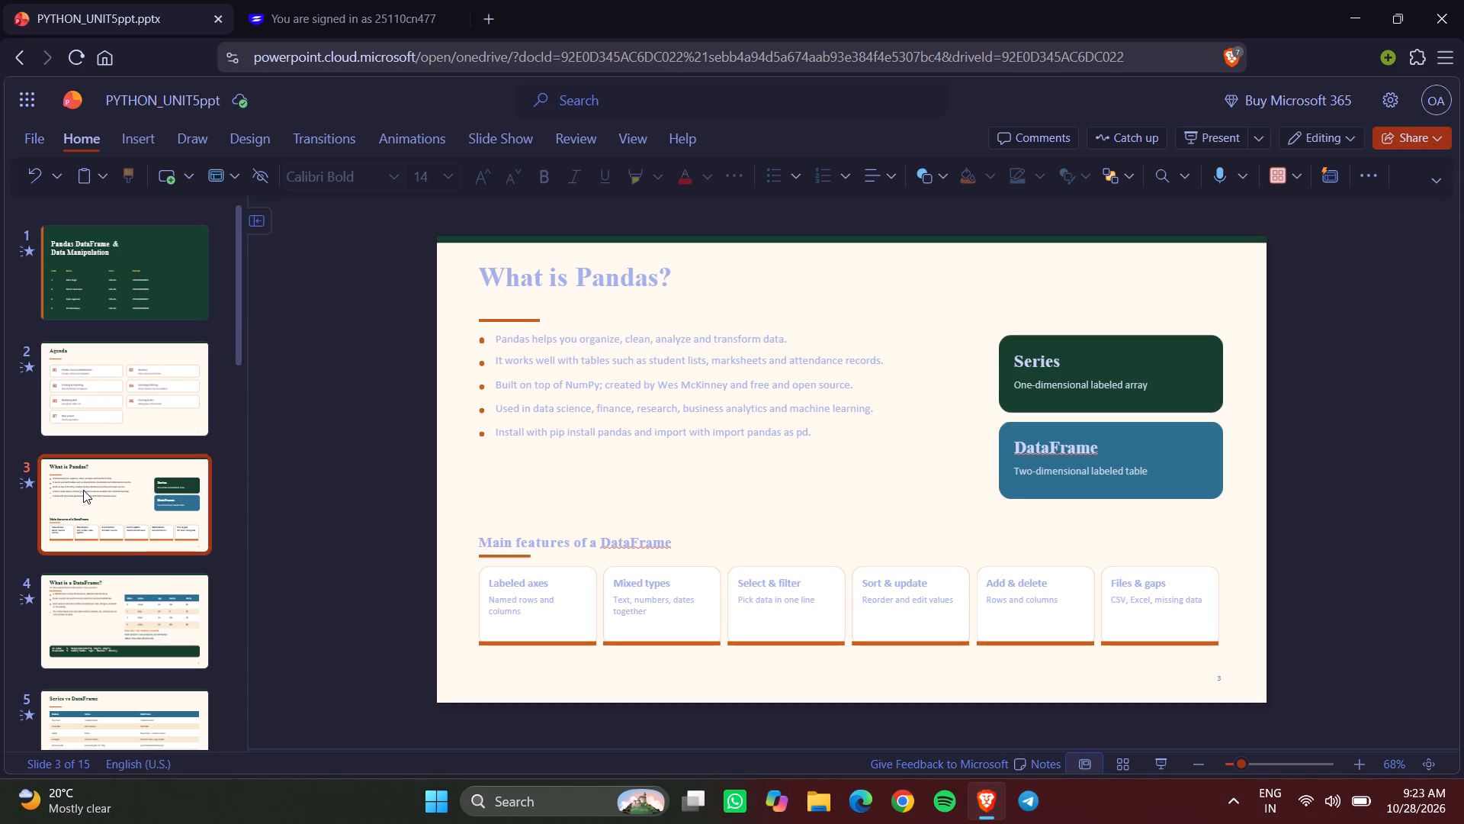
click(152, 611)
scroll(152, 611, down, 3)
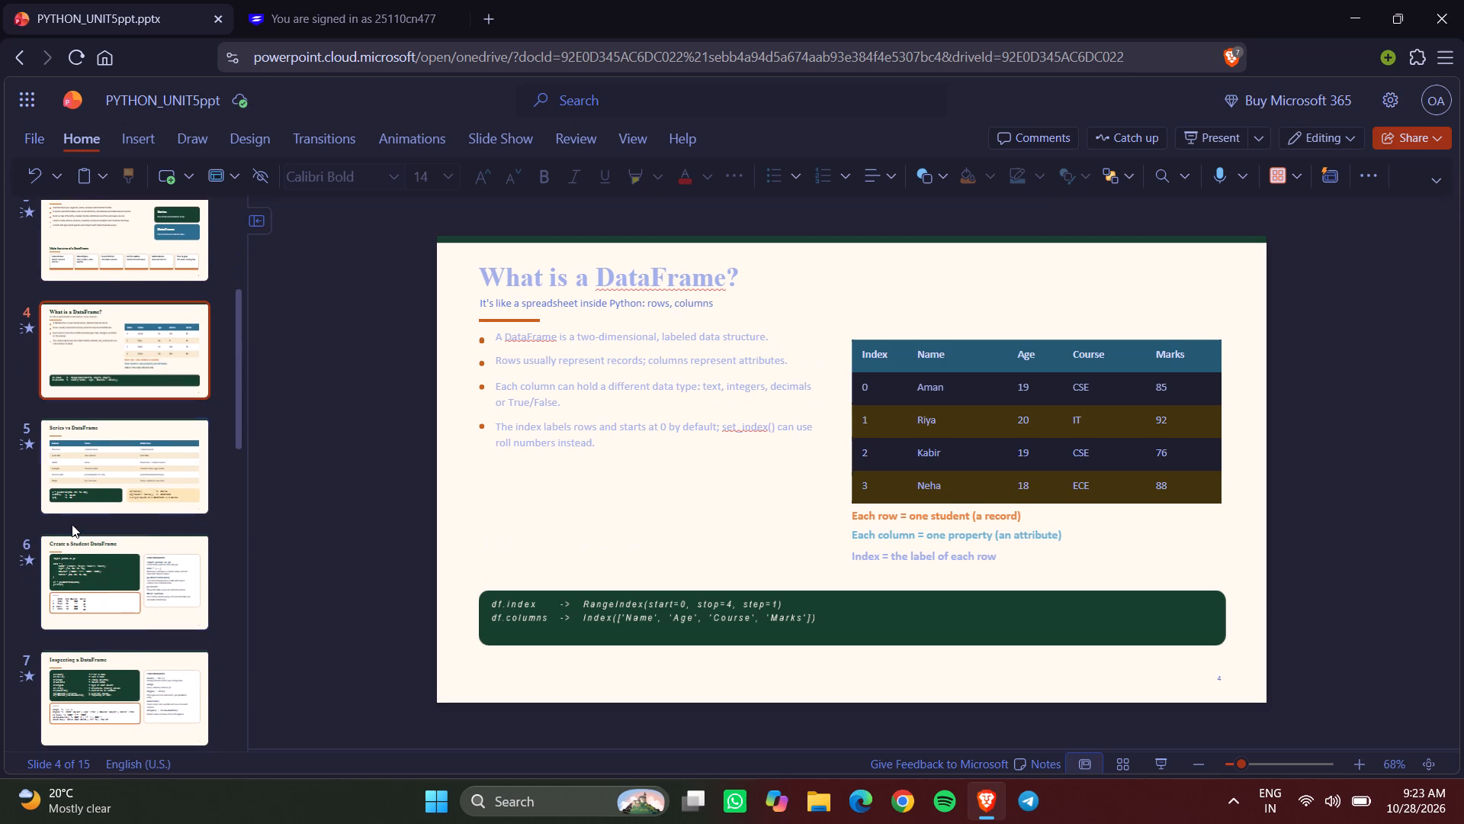
click(83, 481)
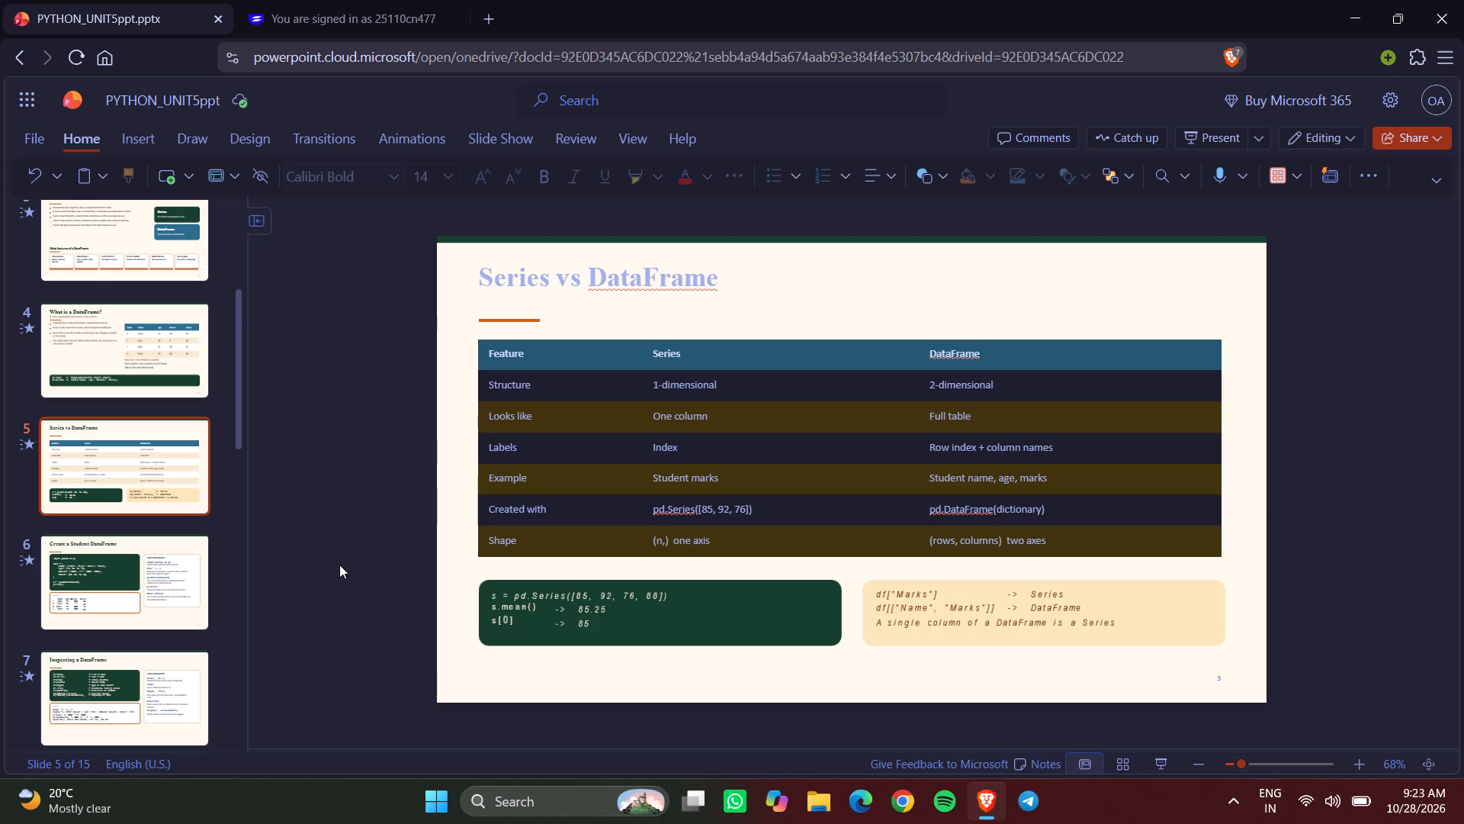
click(178, 585)
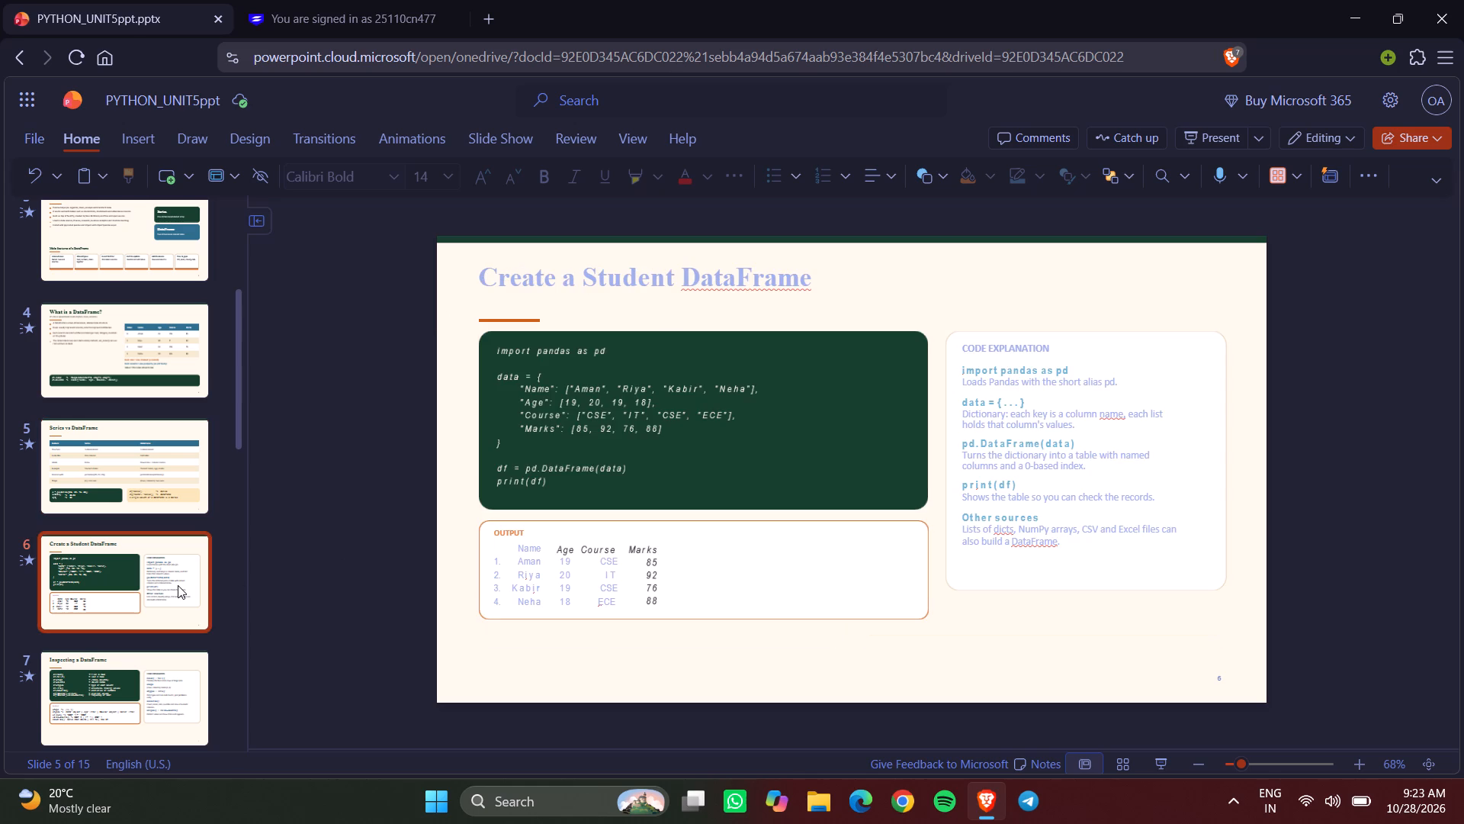
scroll(178, 585, down, 1)
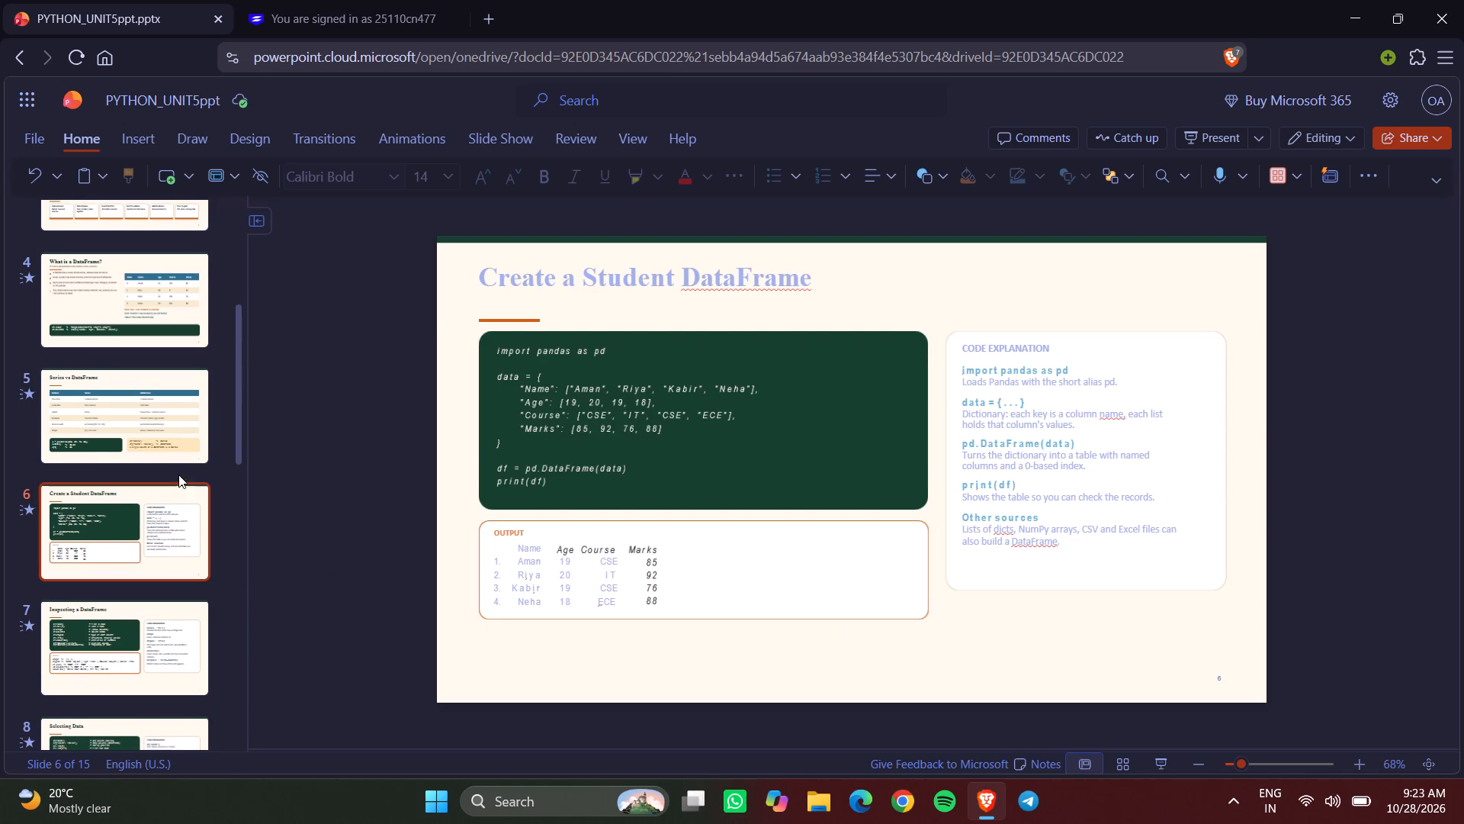
Inspect the code and output boxes on the "Create a Student DataFrame" slide, and look back at "Series vs DataFrame".
click(624, 517)
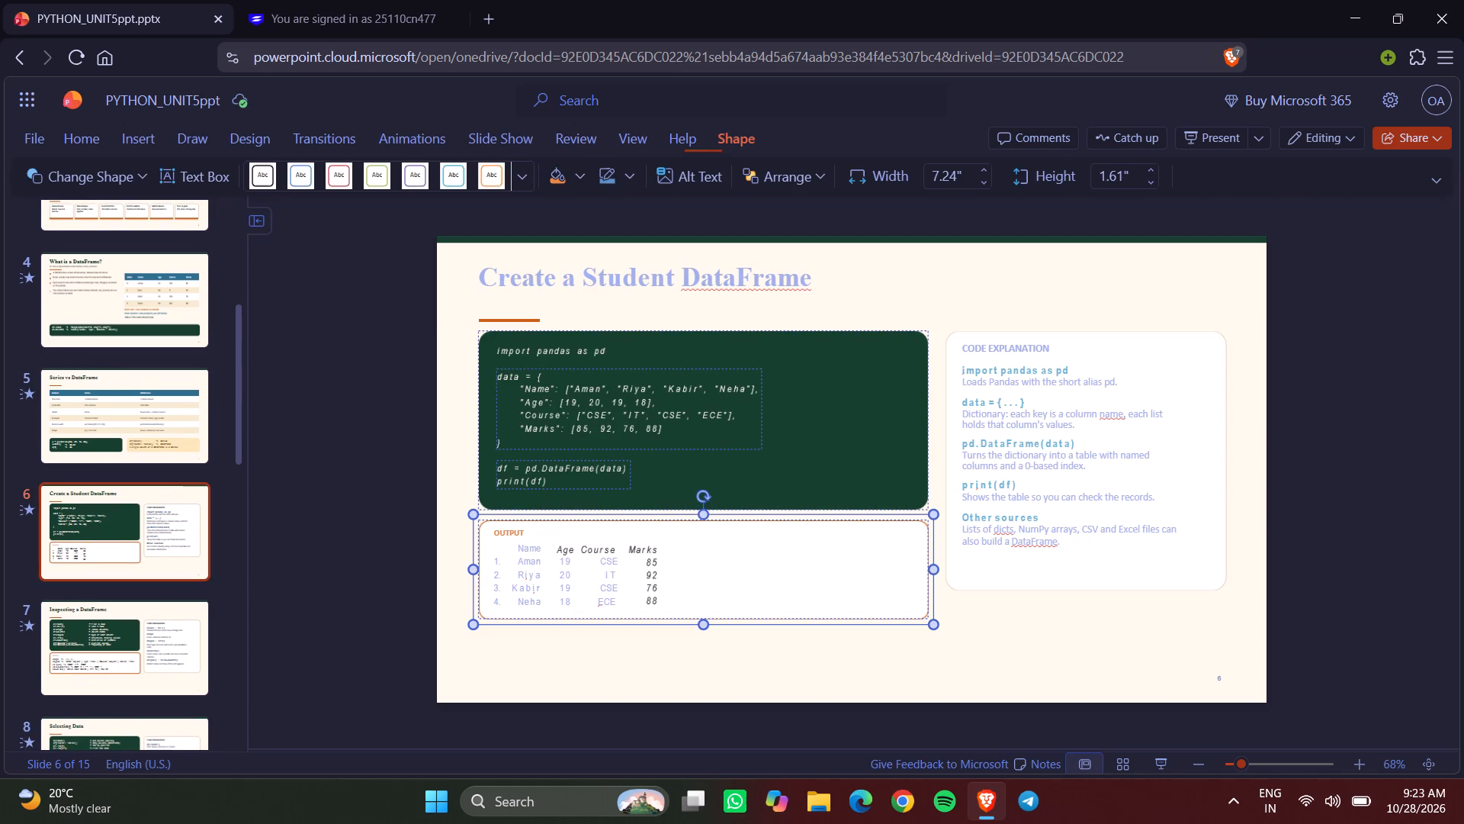
click(645, 378)
click(737, 496)
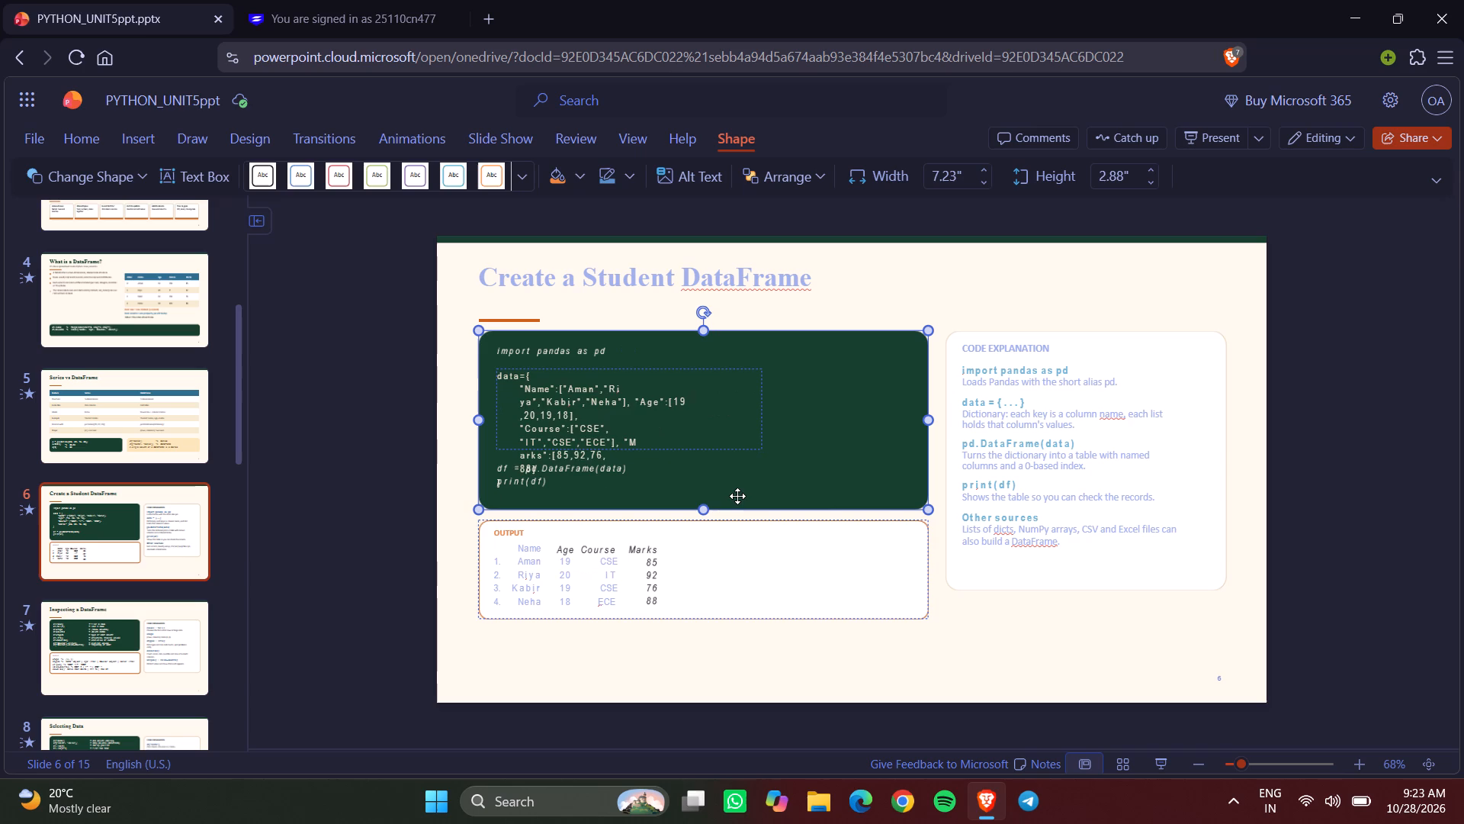
click(298, 453)
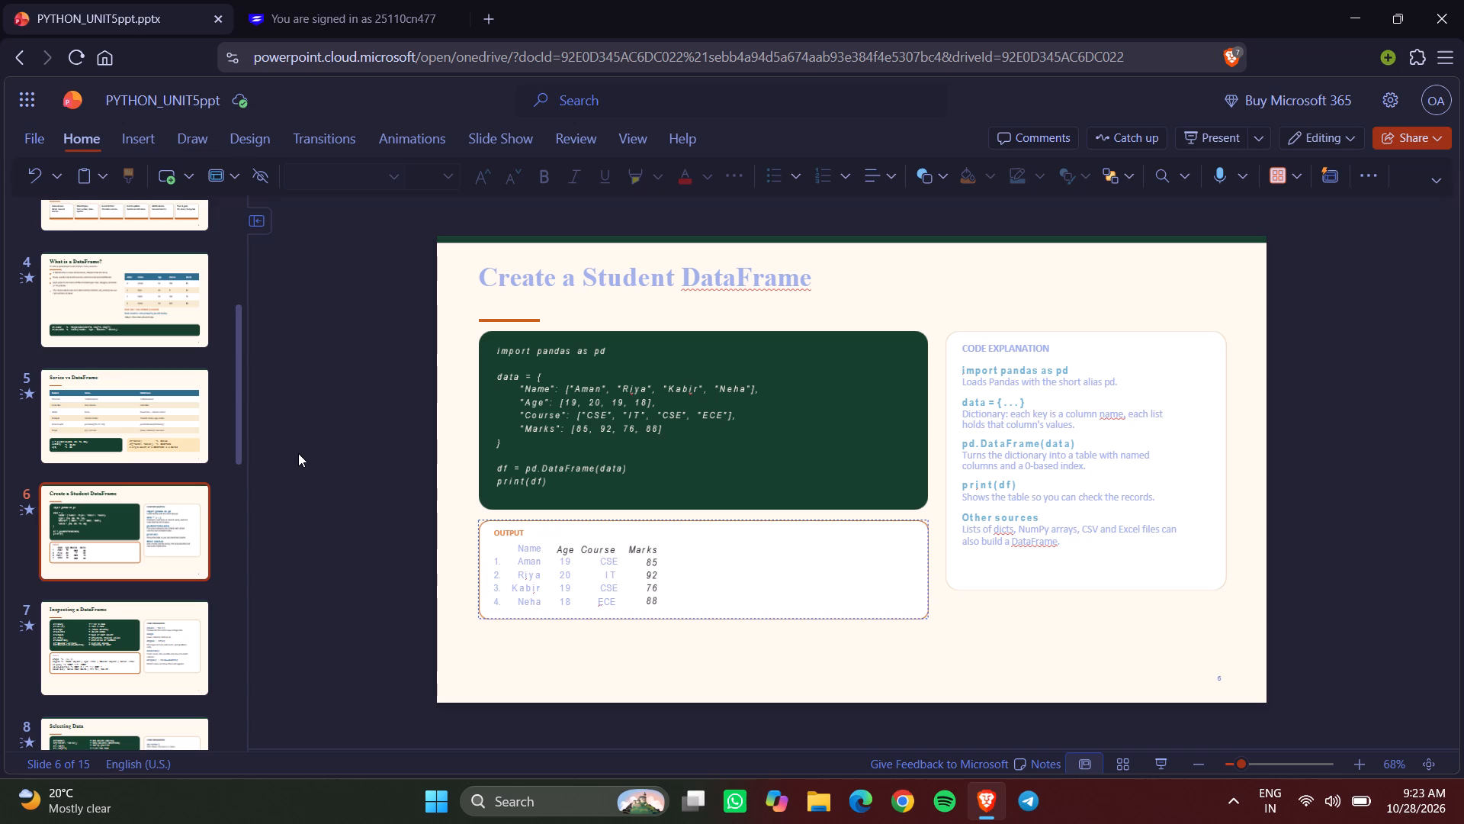
key(Left)
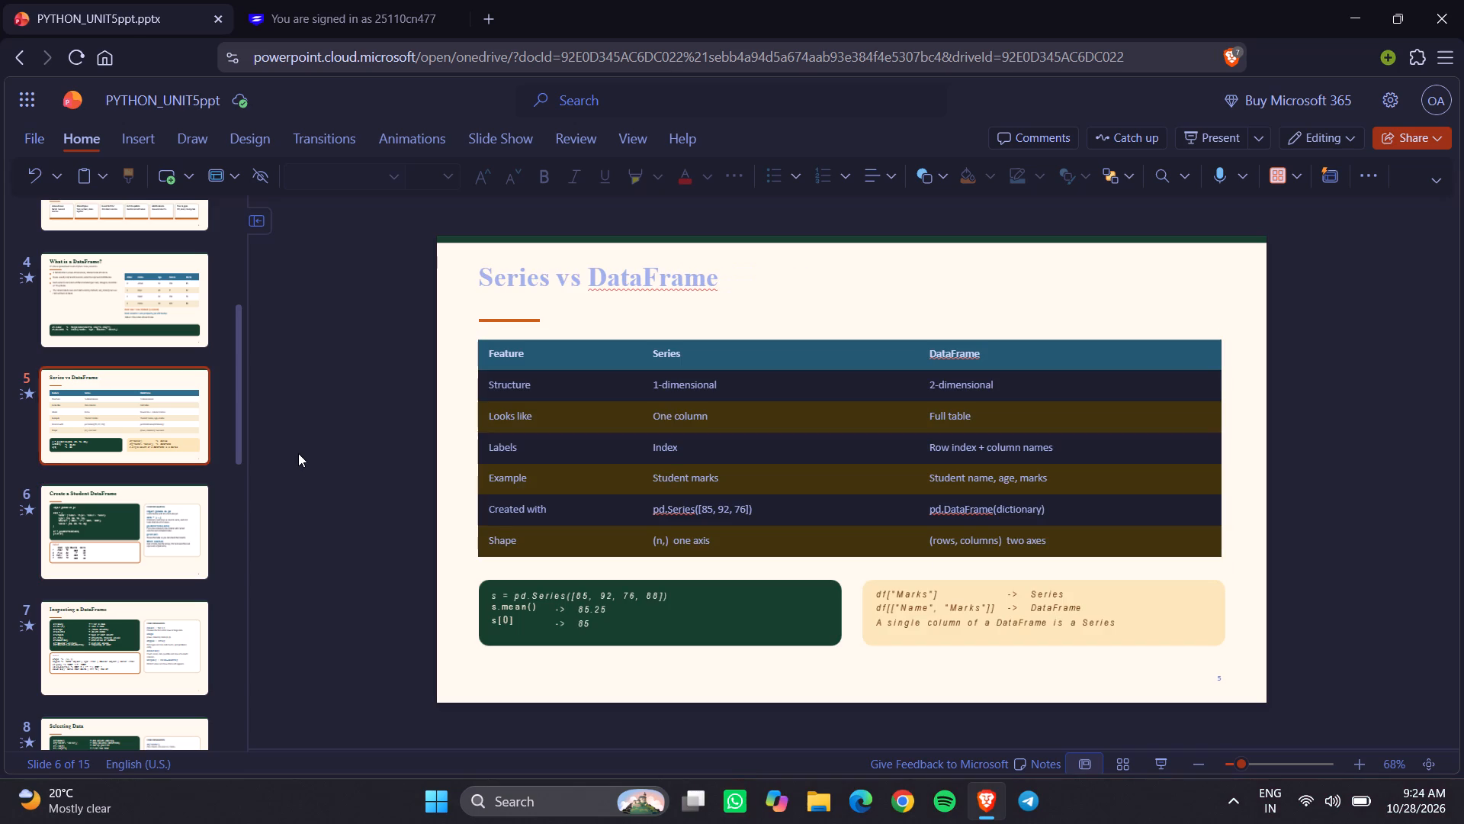
key(Left)
key(Left)
key(Left)
key(Left)
key(Left)
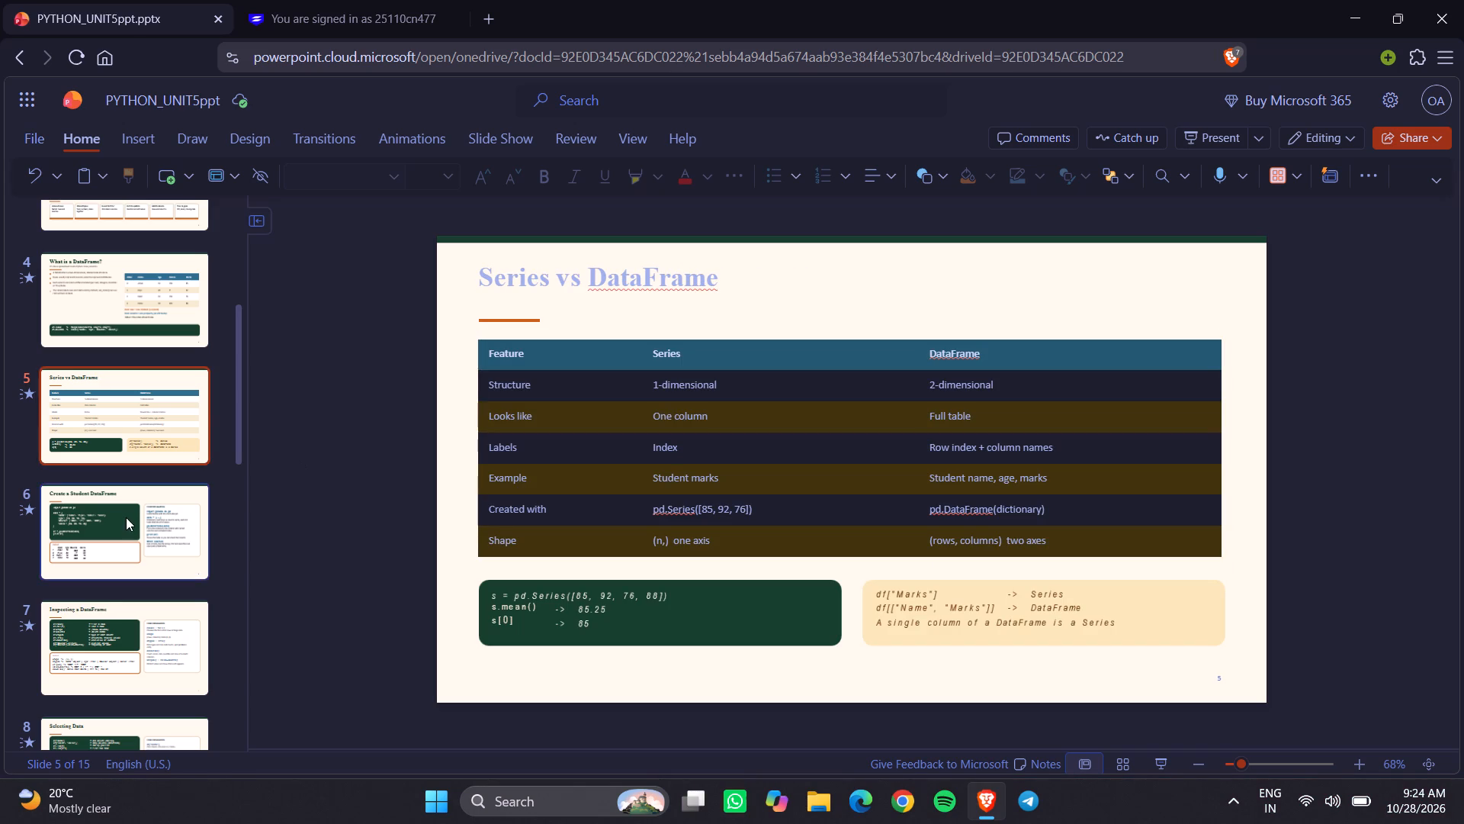
Review the whole deck in order from the title slide to "Key Takeaways", checking each slide's text, code and output.
scroll(126, 517, up, 6)
click(116, 264)
key(Right)
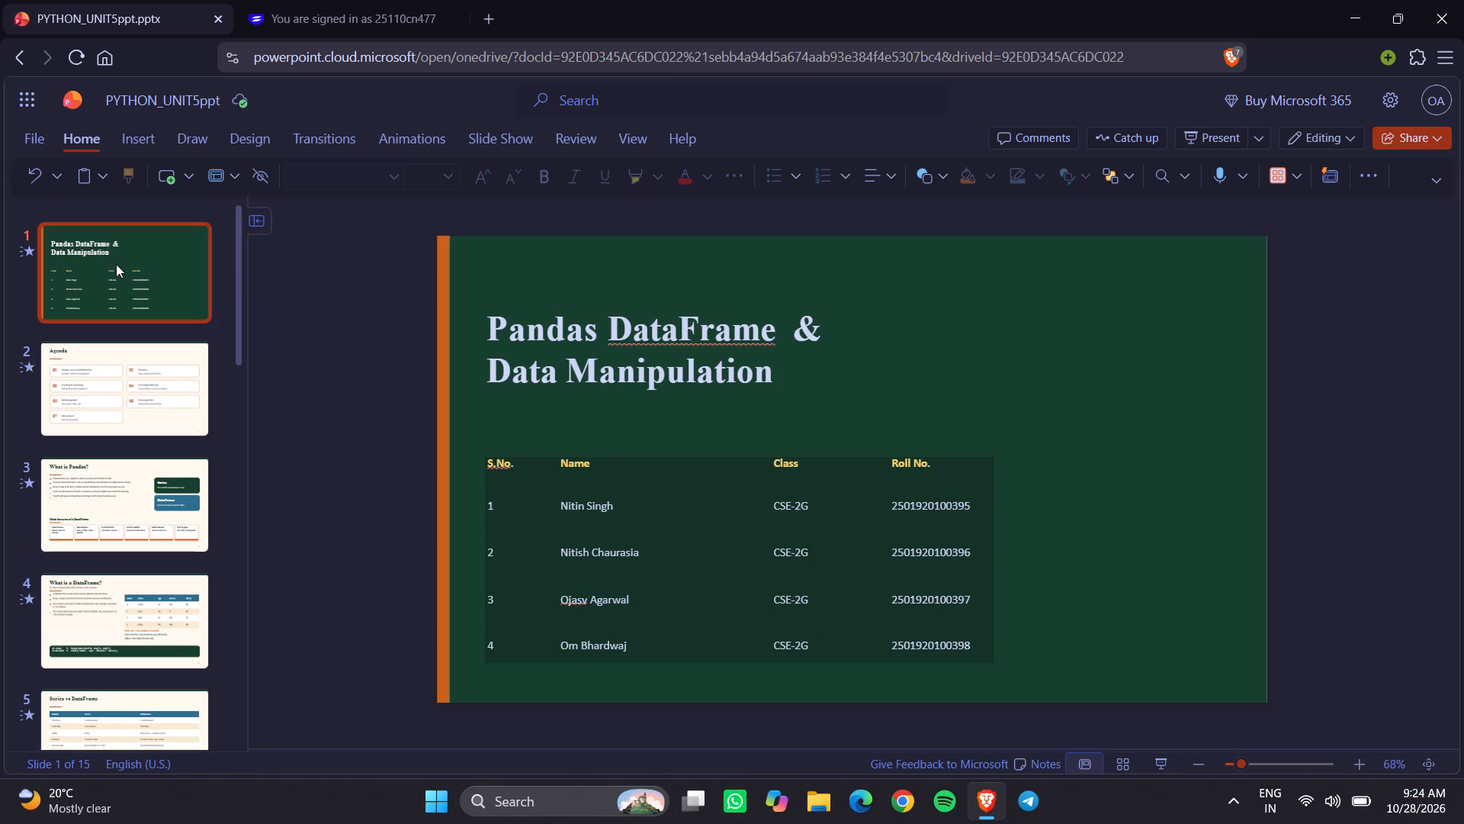
key(Down)
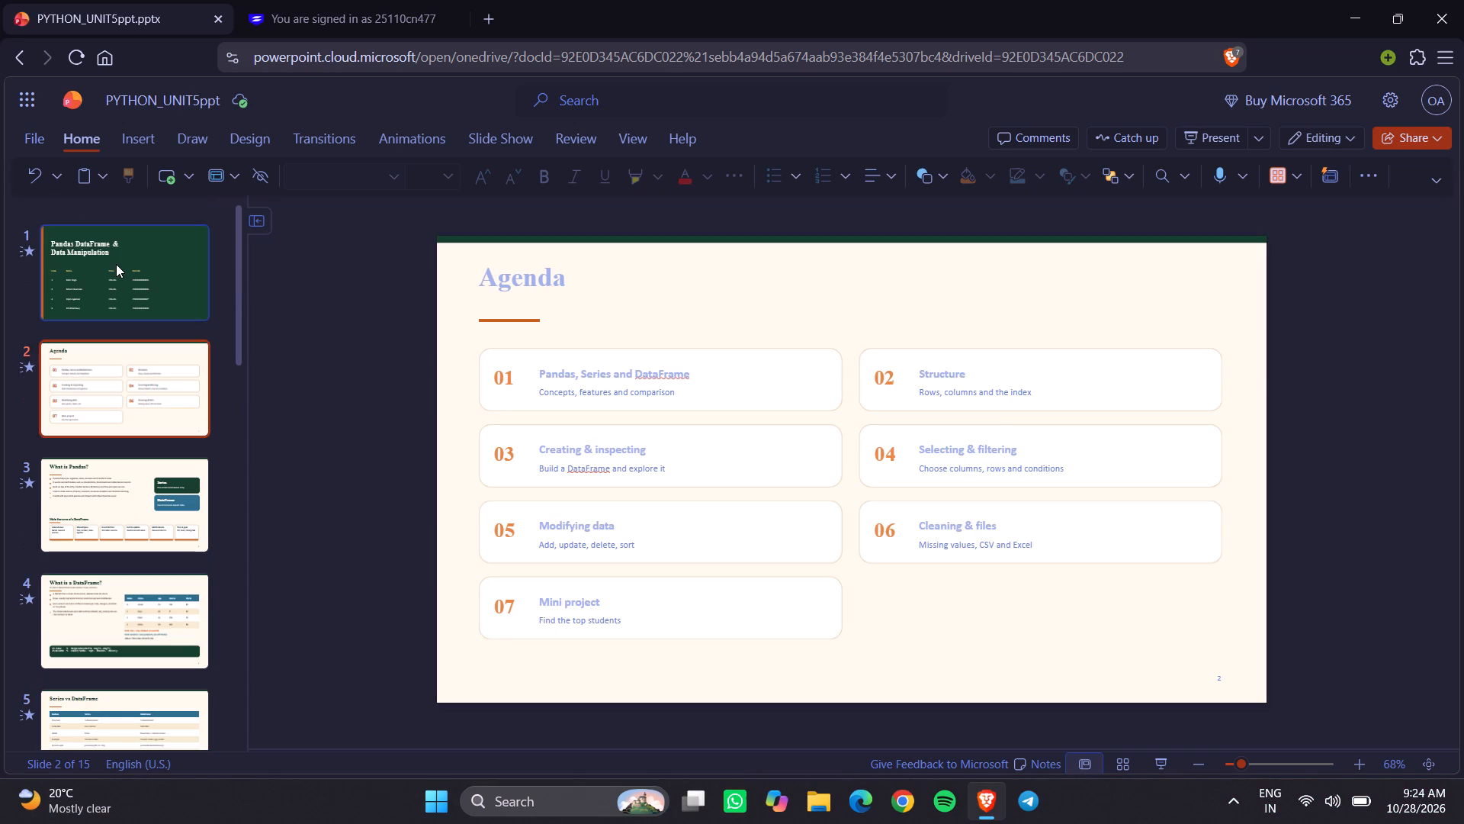
key(Down)
key(Down)
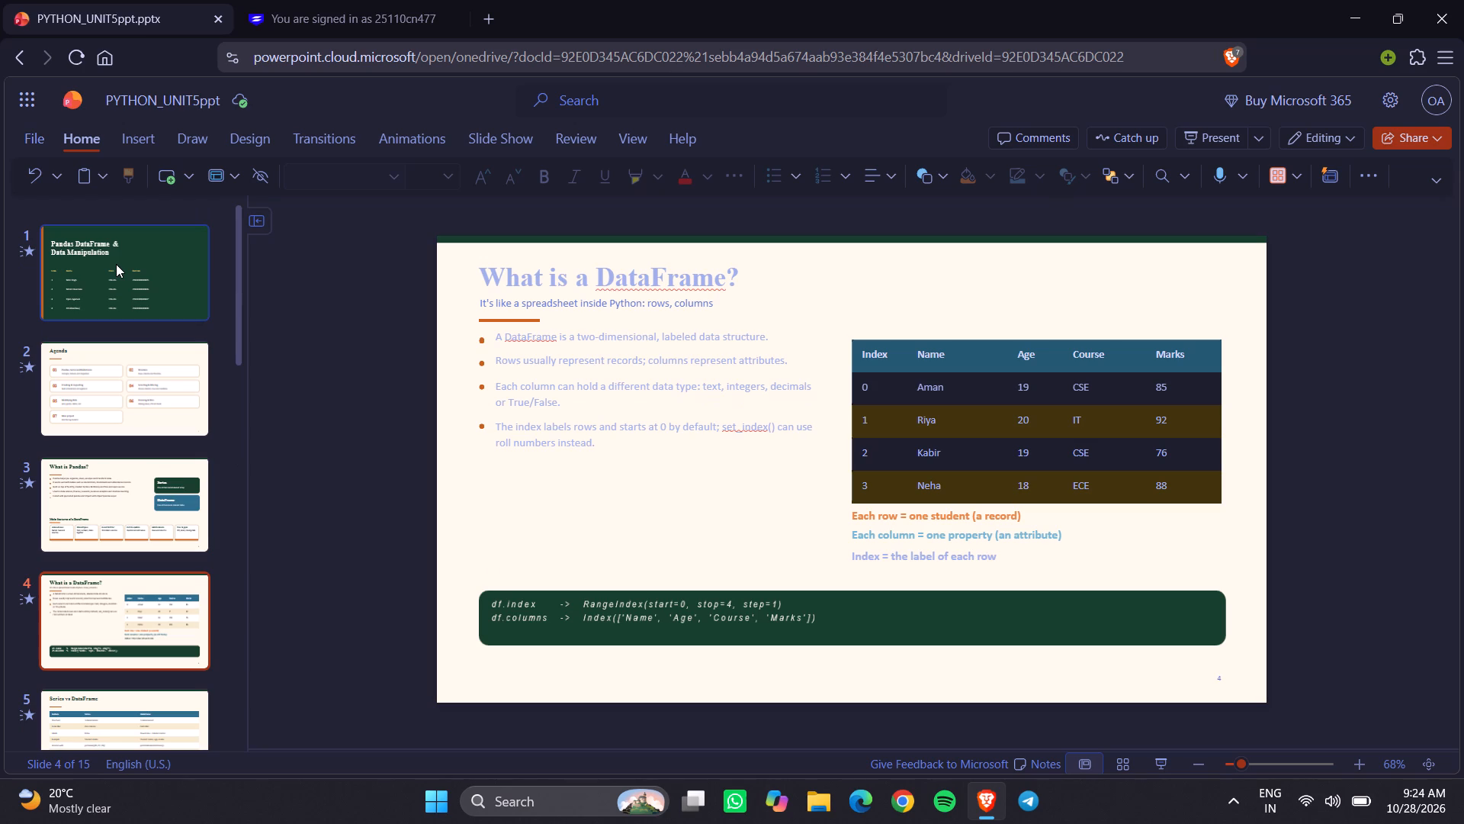
key(Down)
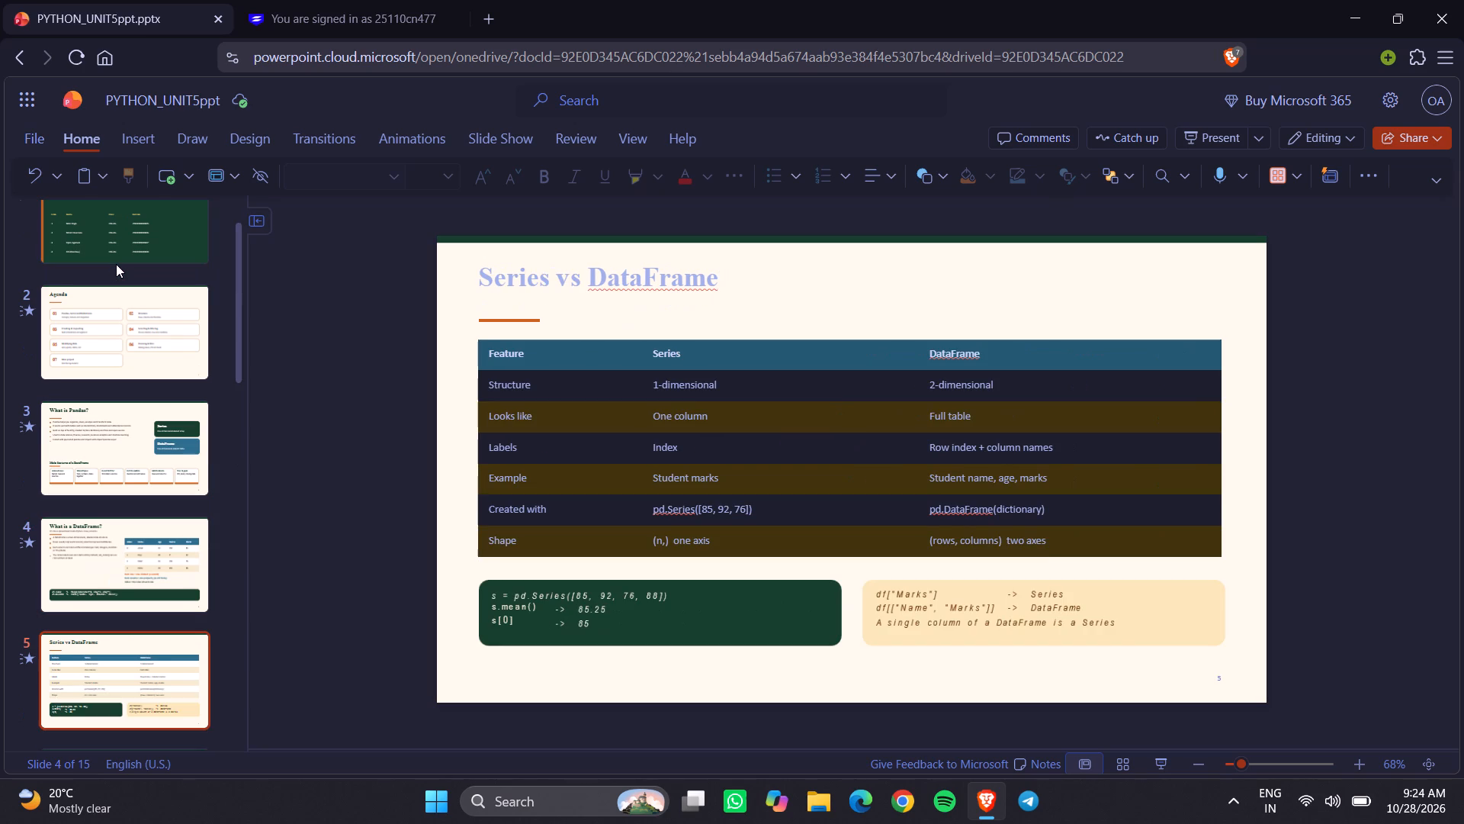
key(Down)
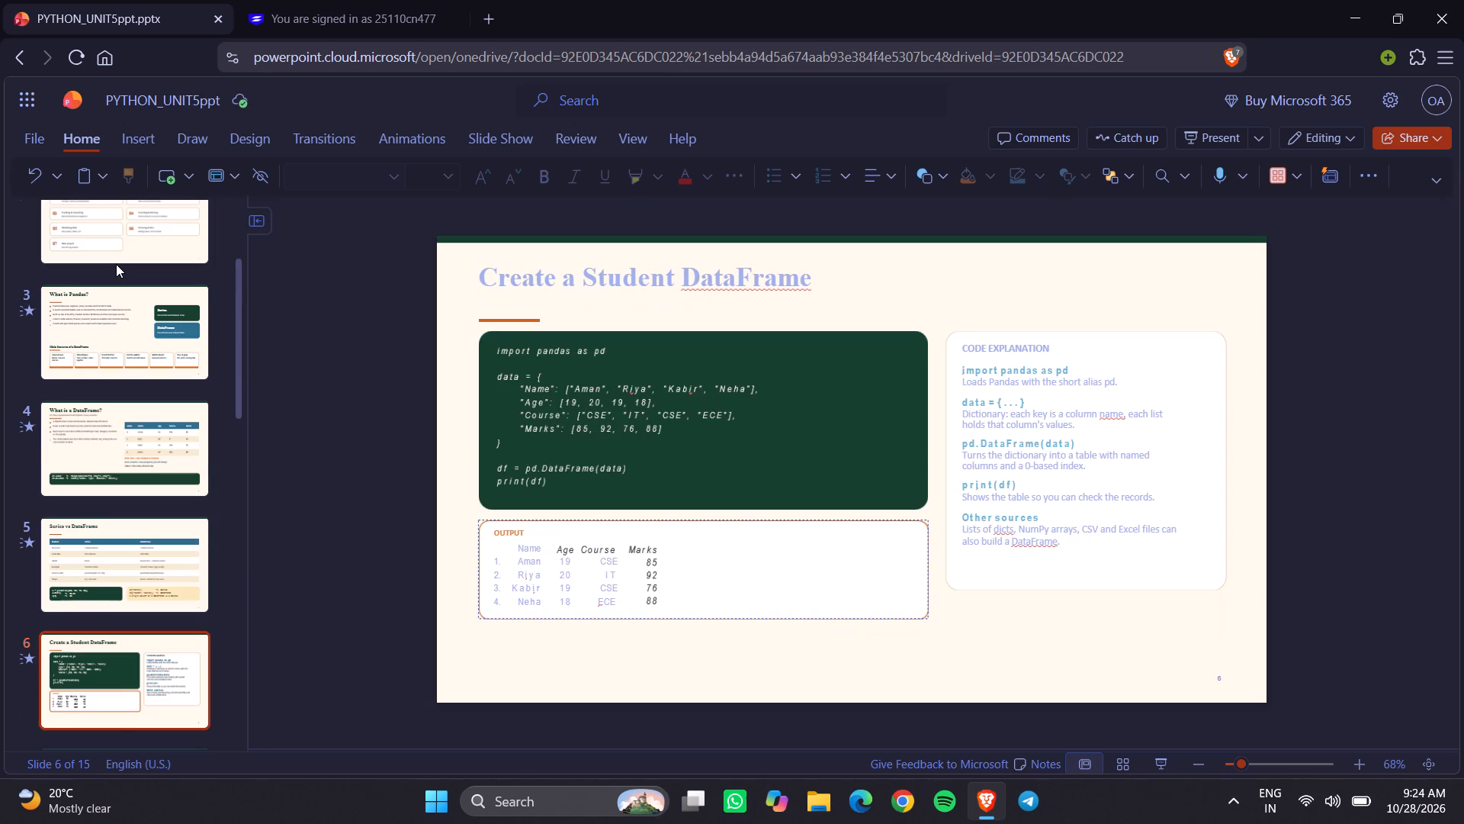
key(Down)
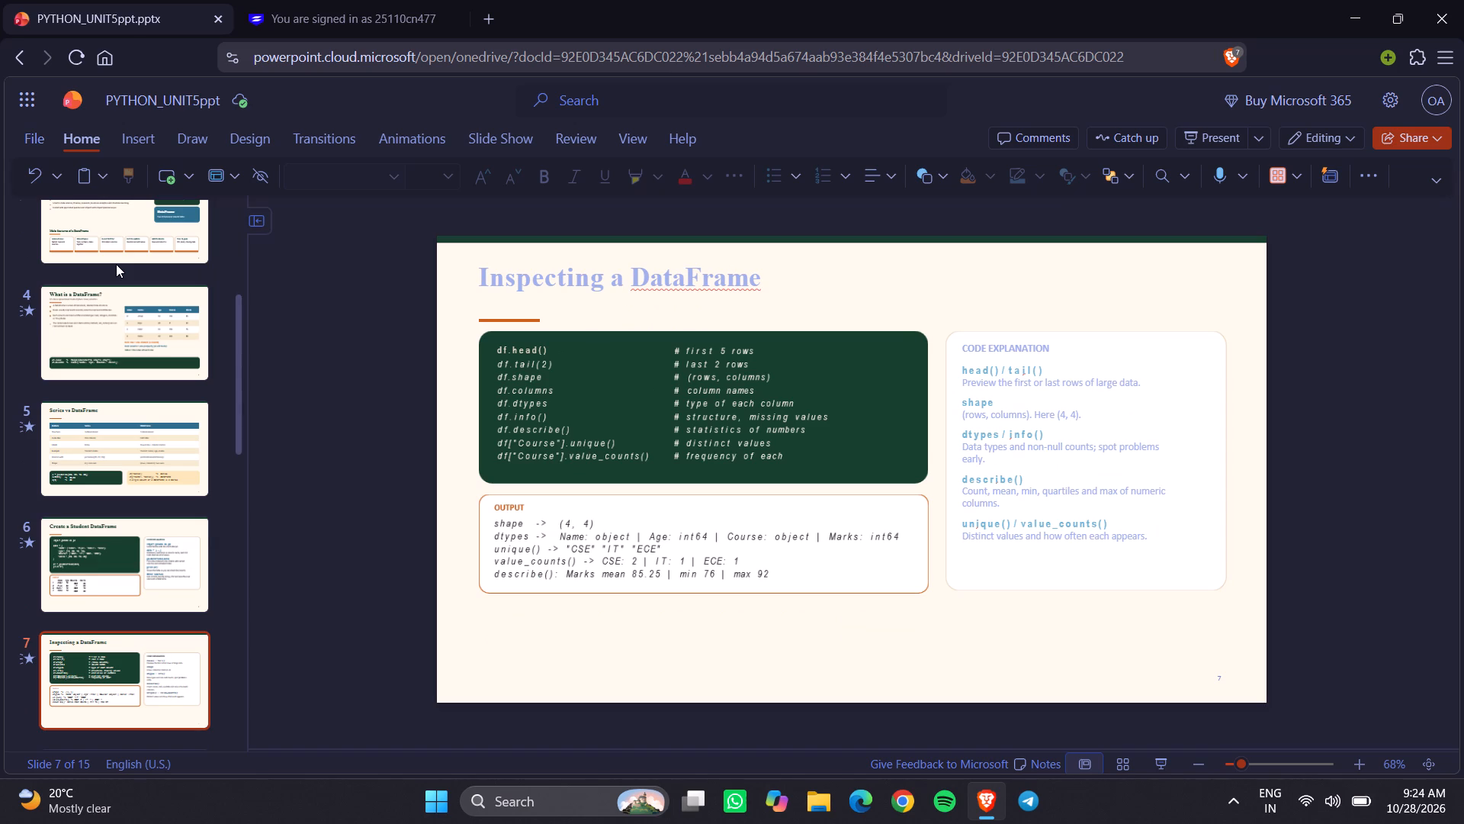
key(Down)
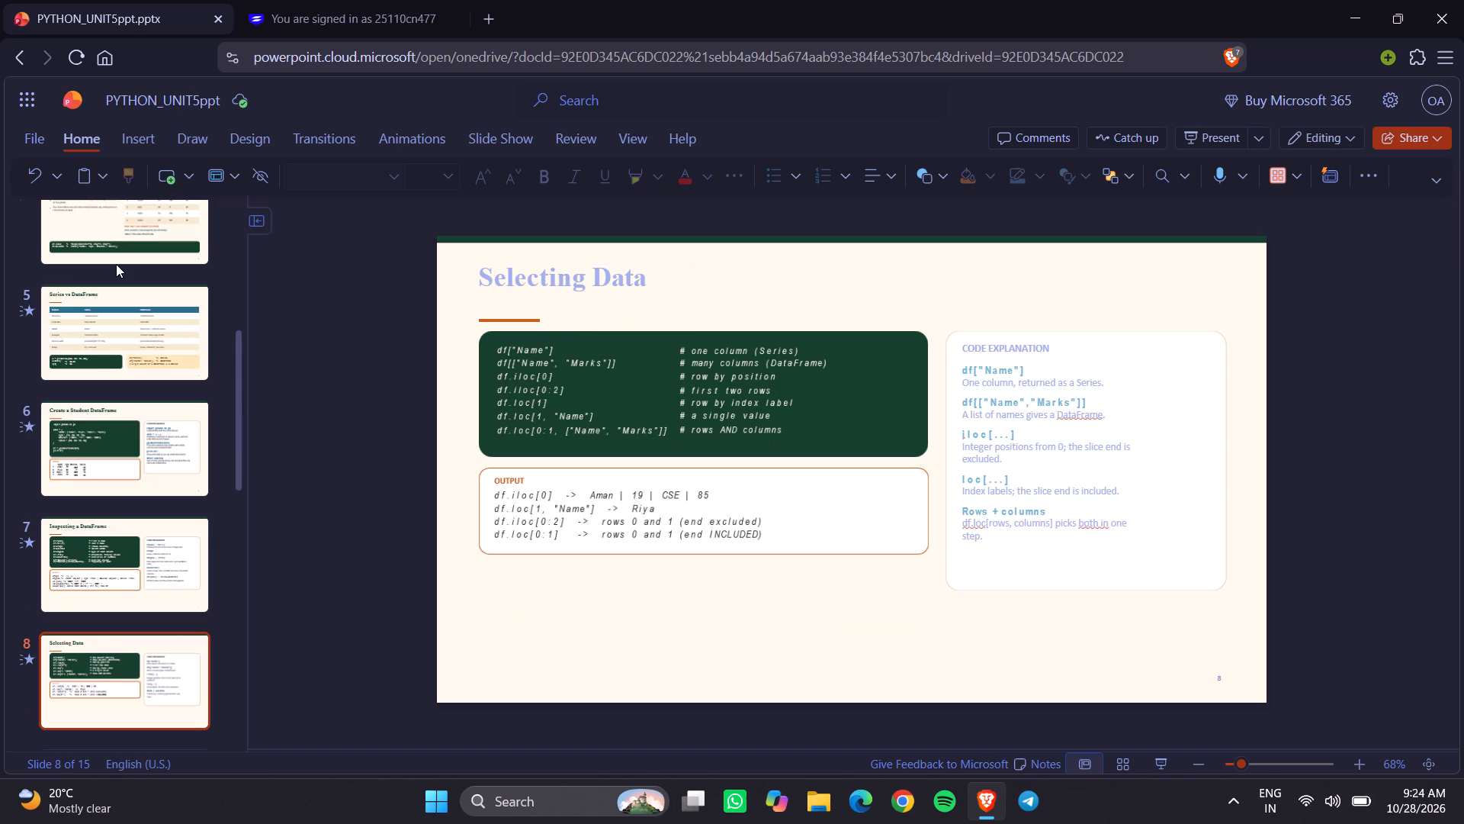
key(Down)
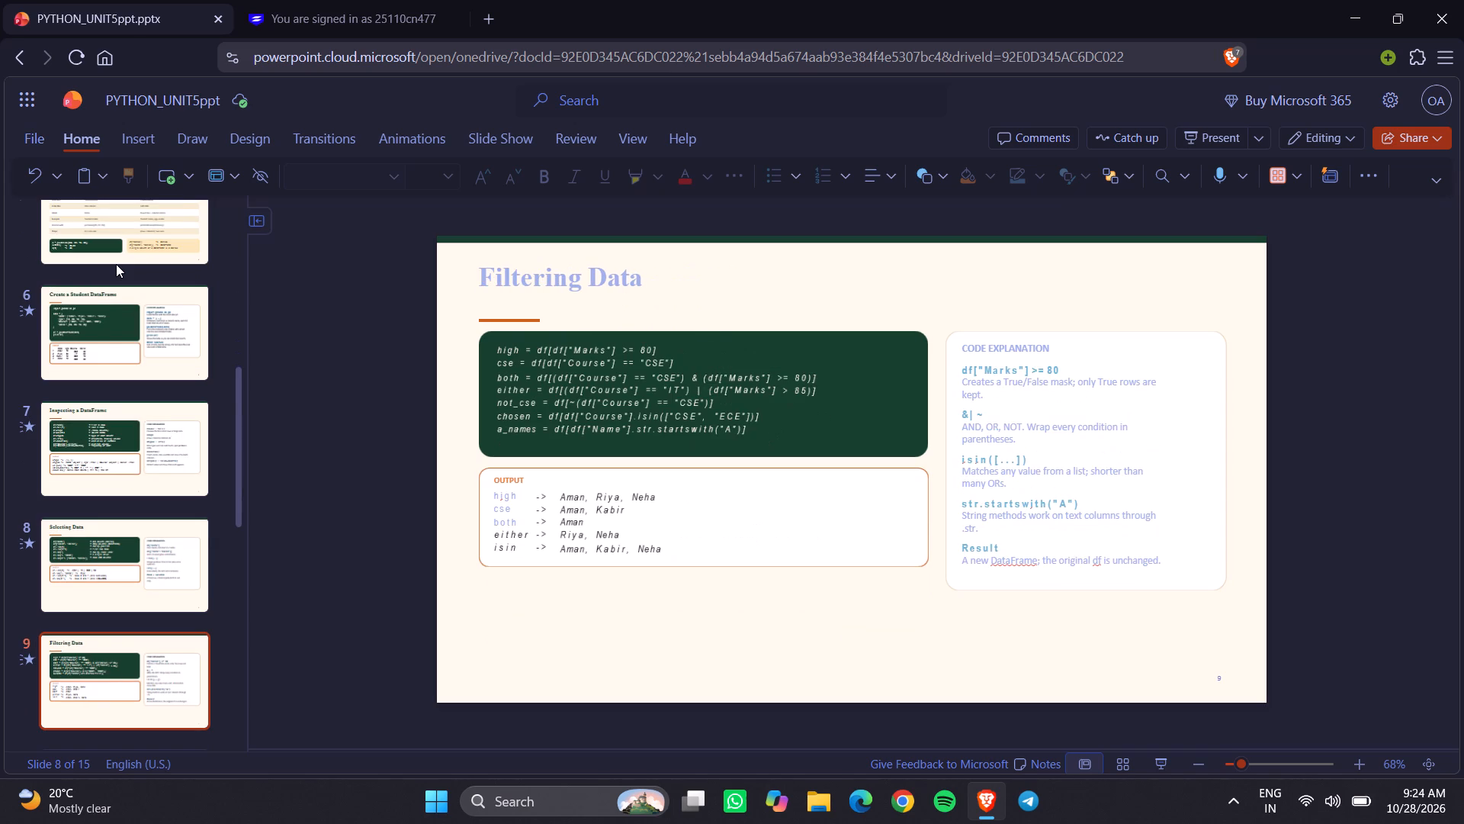
key(Down)
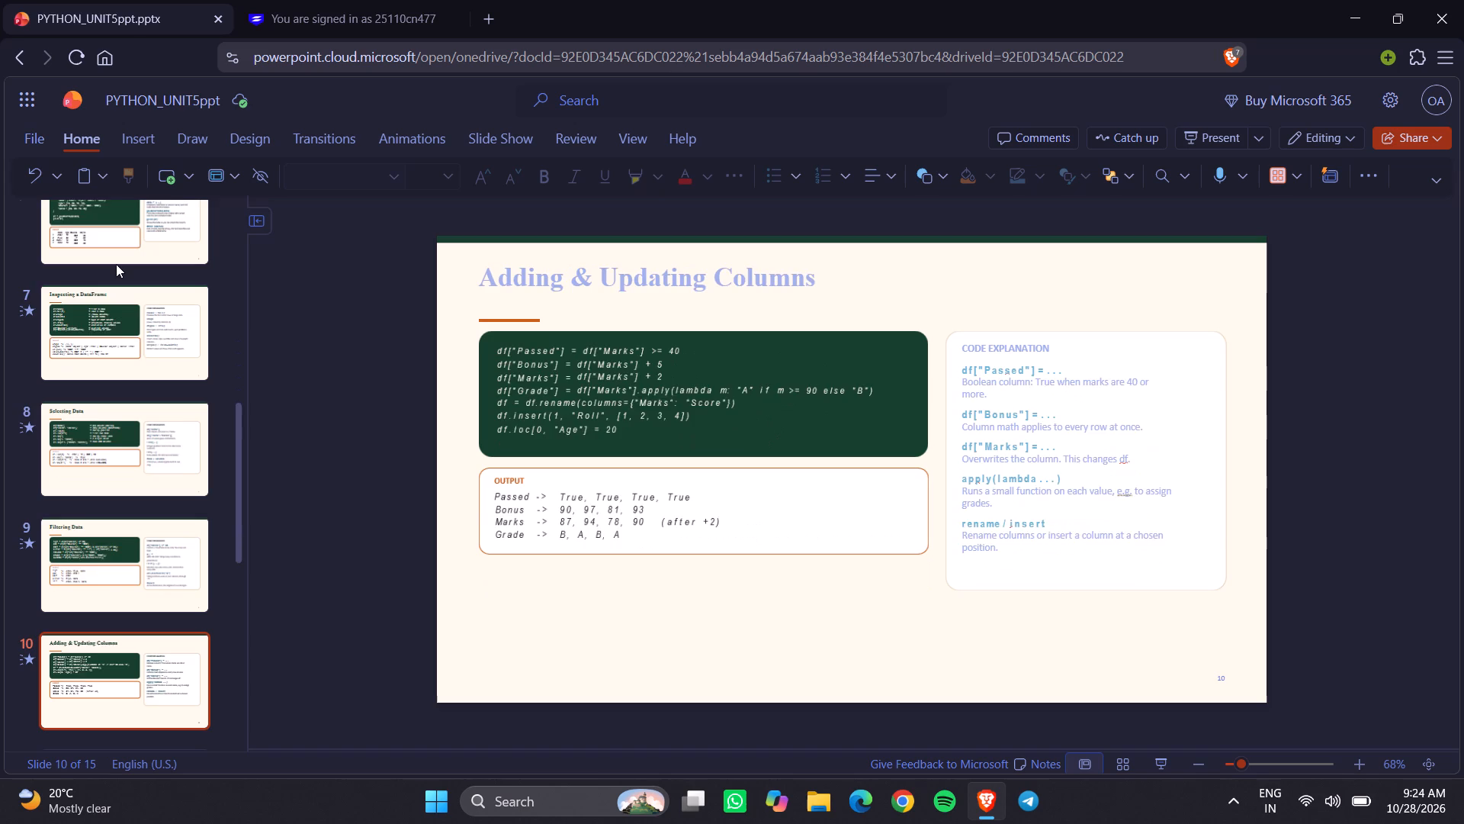
key(Down)
key(Down)
key(Down)
key(Down)
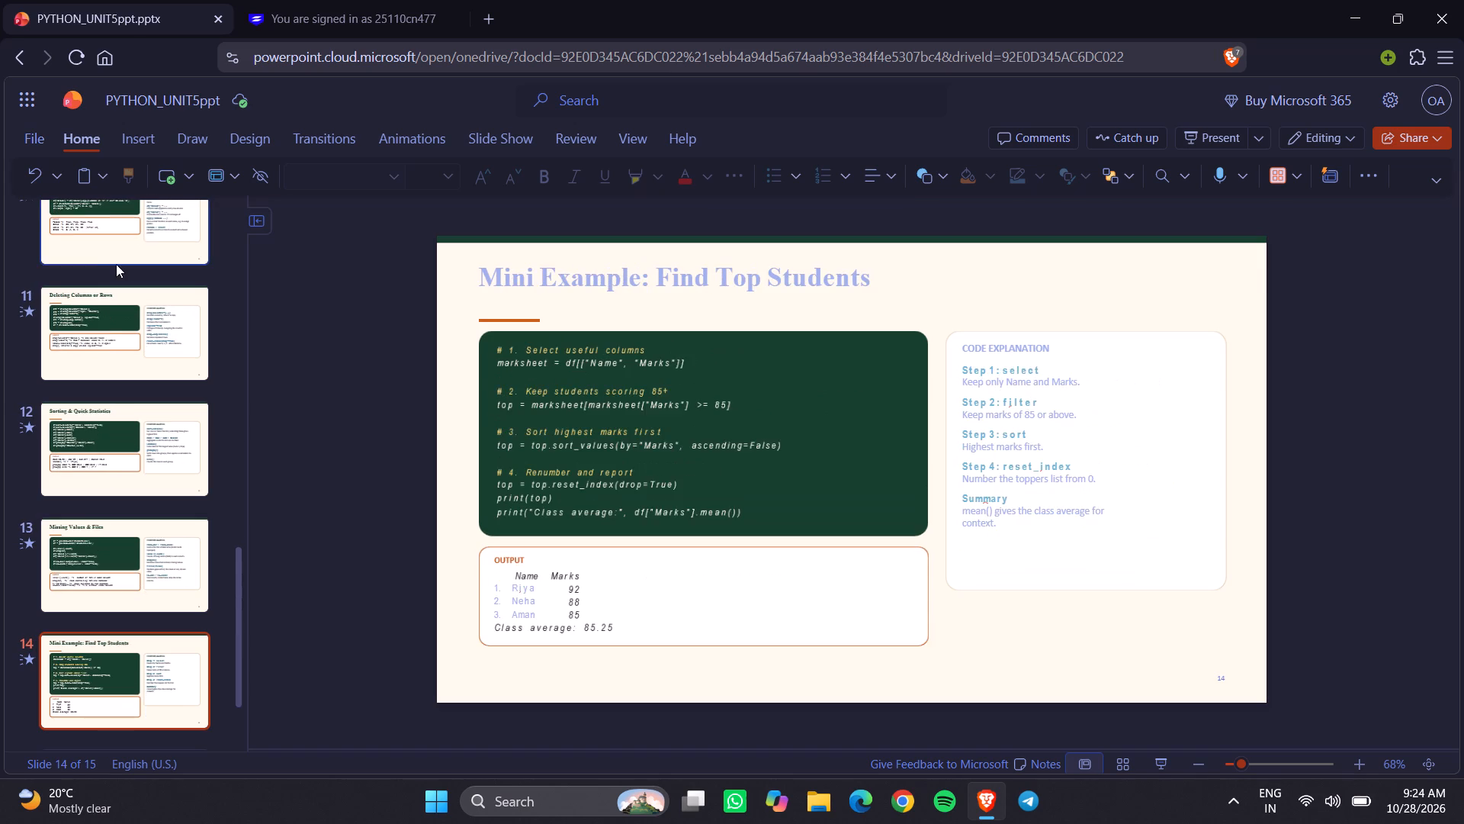
key(Down)
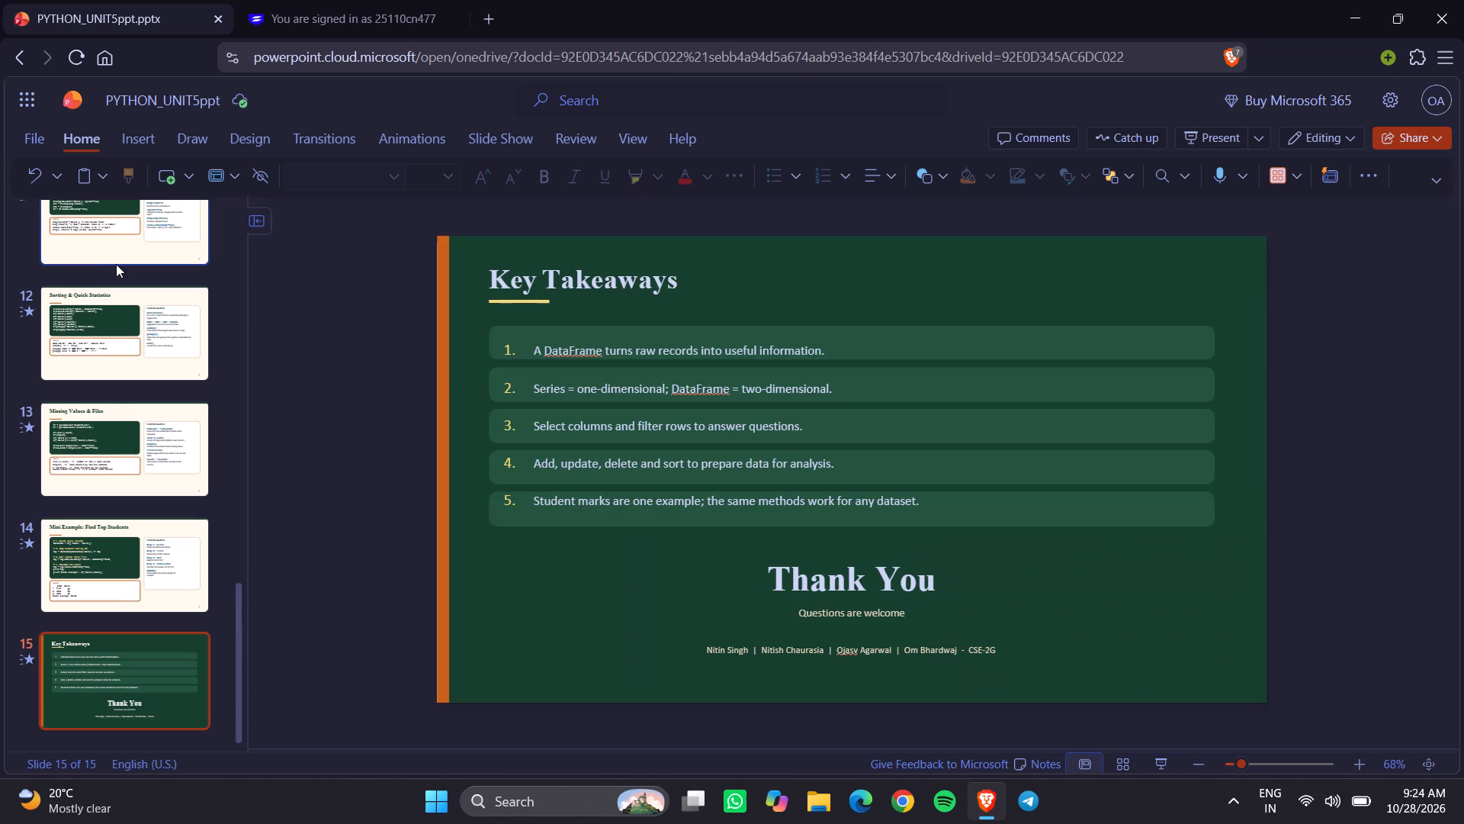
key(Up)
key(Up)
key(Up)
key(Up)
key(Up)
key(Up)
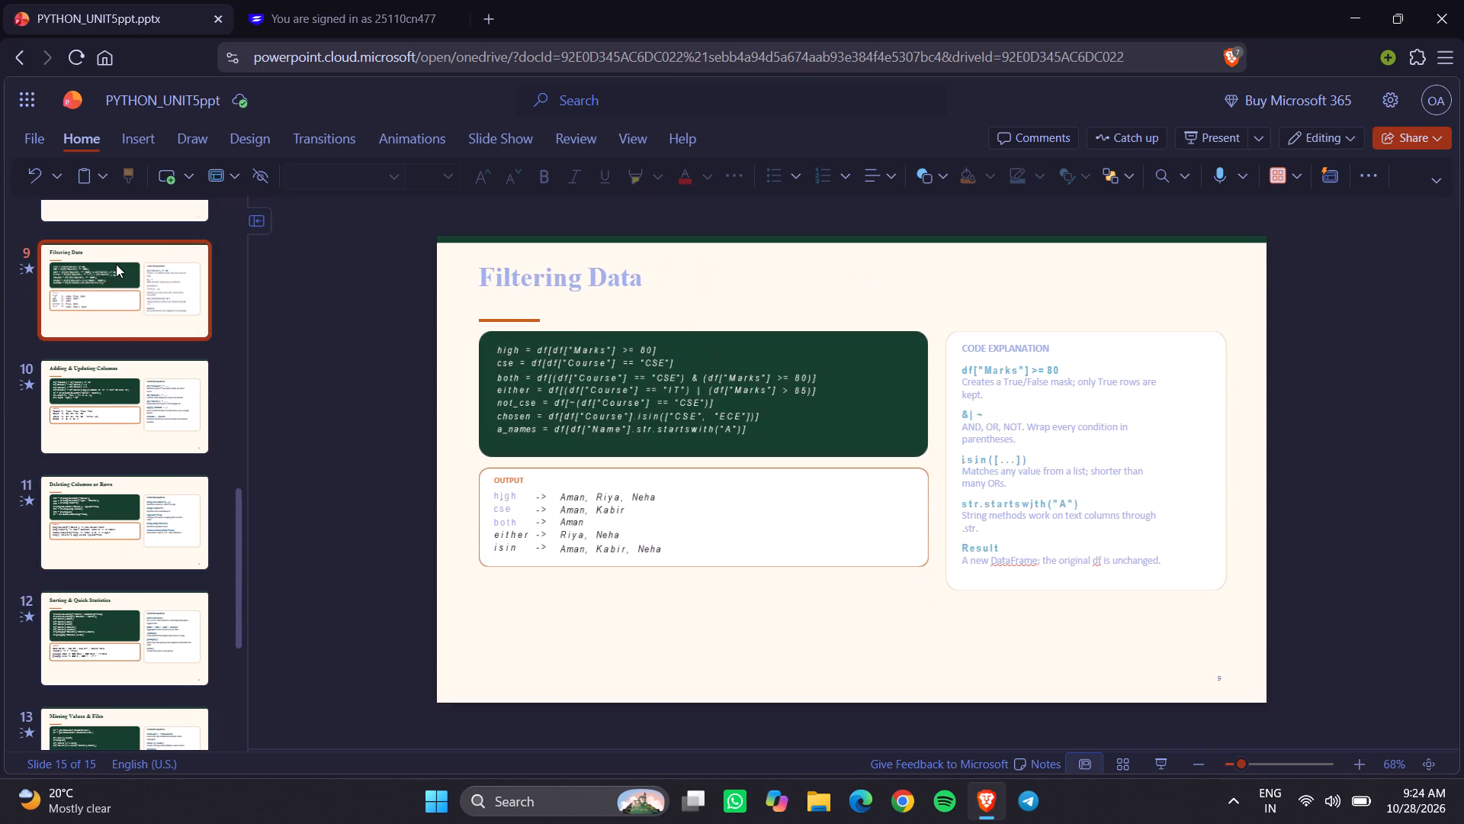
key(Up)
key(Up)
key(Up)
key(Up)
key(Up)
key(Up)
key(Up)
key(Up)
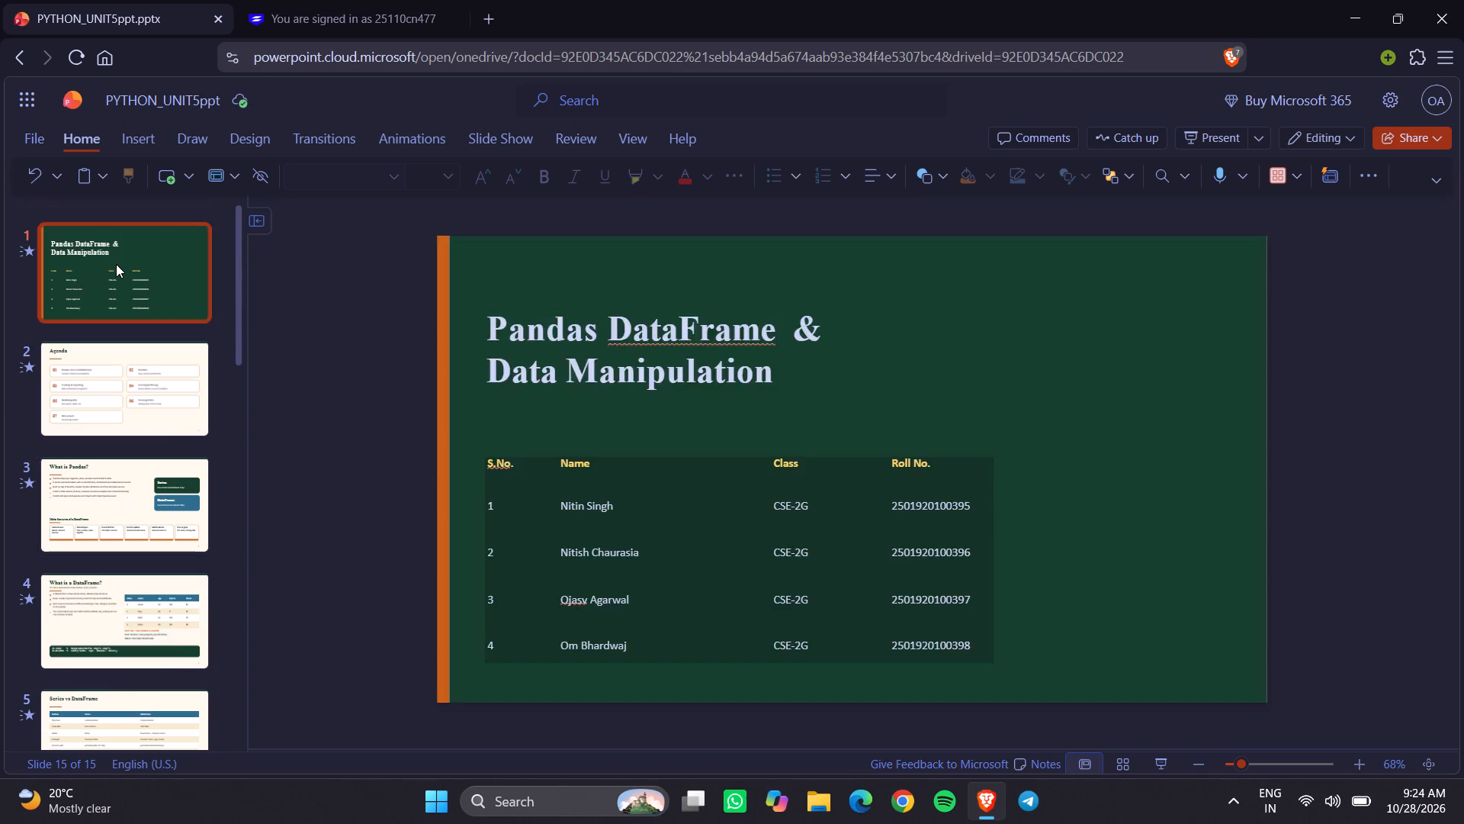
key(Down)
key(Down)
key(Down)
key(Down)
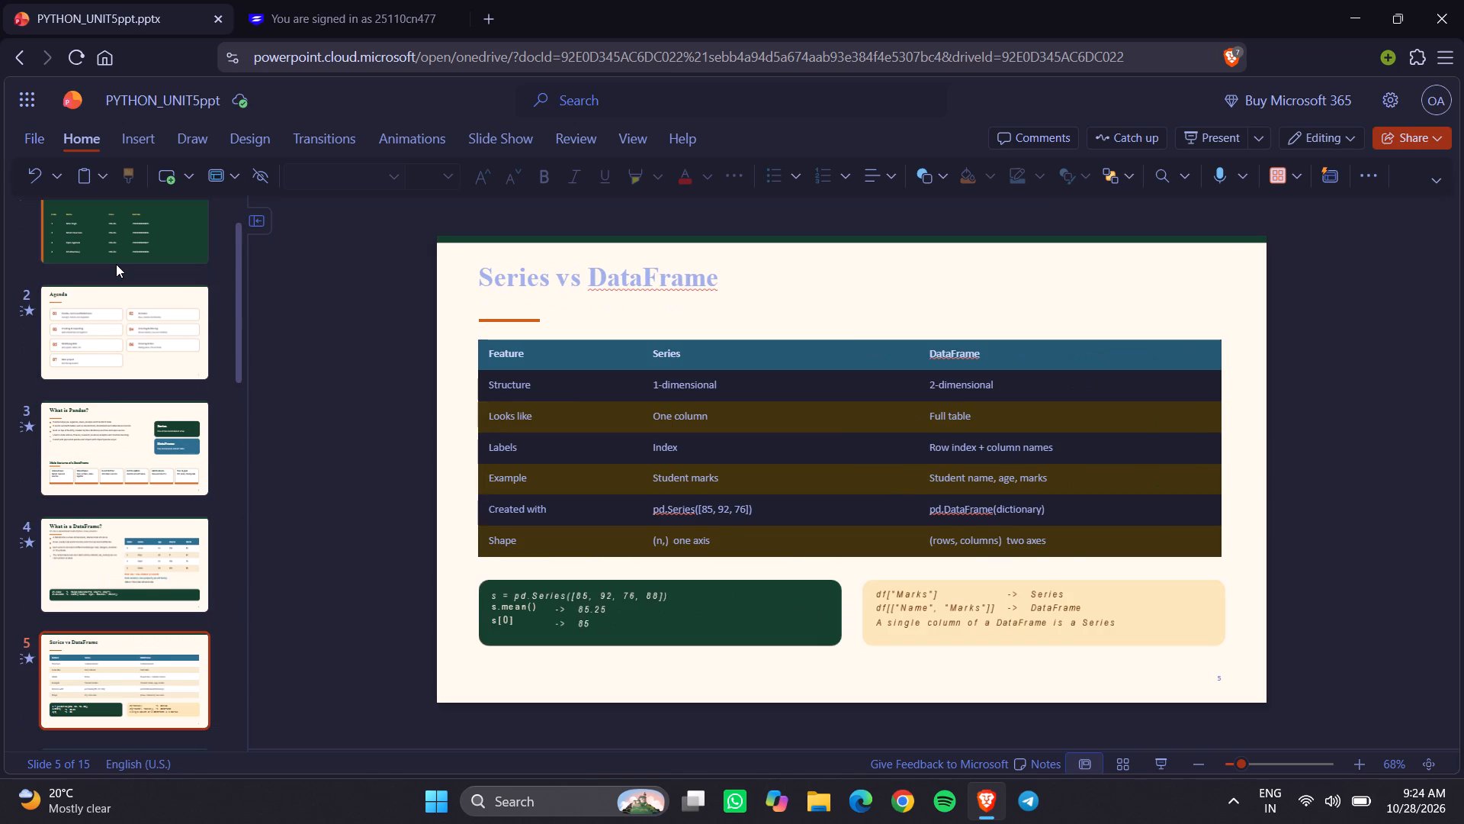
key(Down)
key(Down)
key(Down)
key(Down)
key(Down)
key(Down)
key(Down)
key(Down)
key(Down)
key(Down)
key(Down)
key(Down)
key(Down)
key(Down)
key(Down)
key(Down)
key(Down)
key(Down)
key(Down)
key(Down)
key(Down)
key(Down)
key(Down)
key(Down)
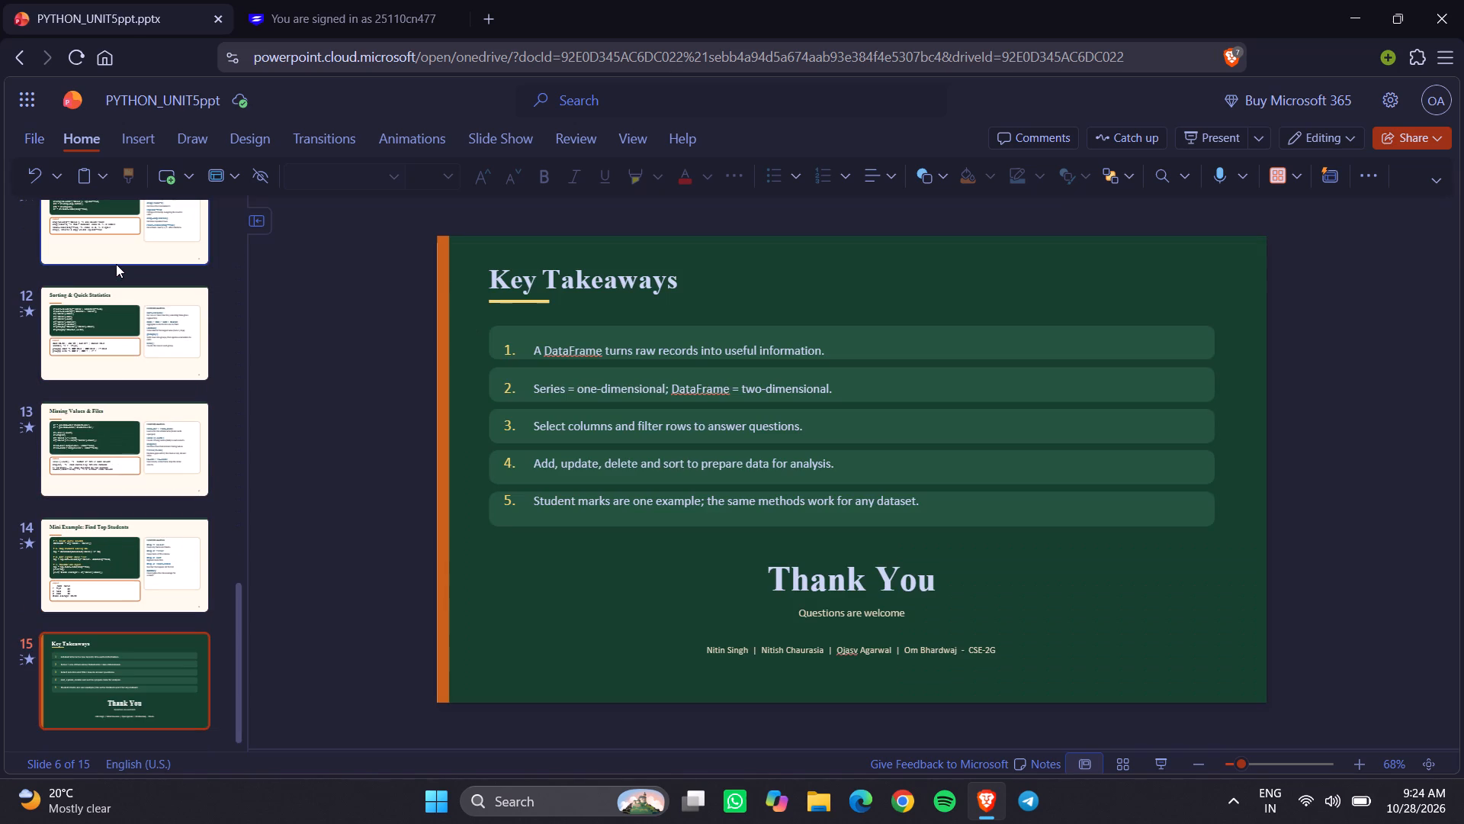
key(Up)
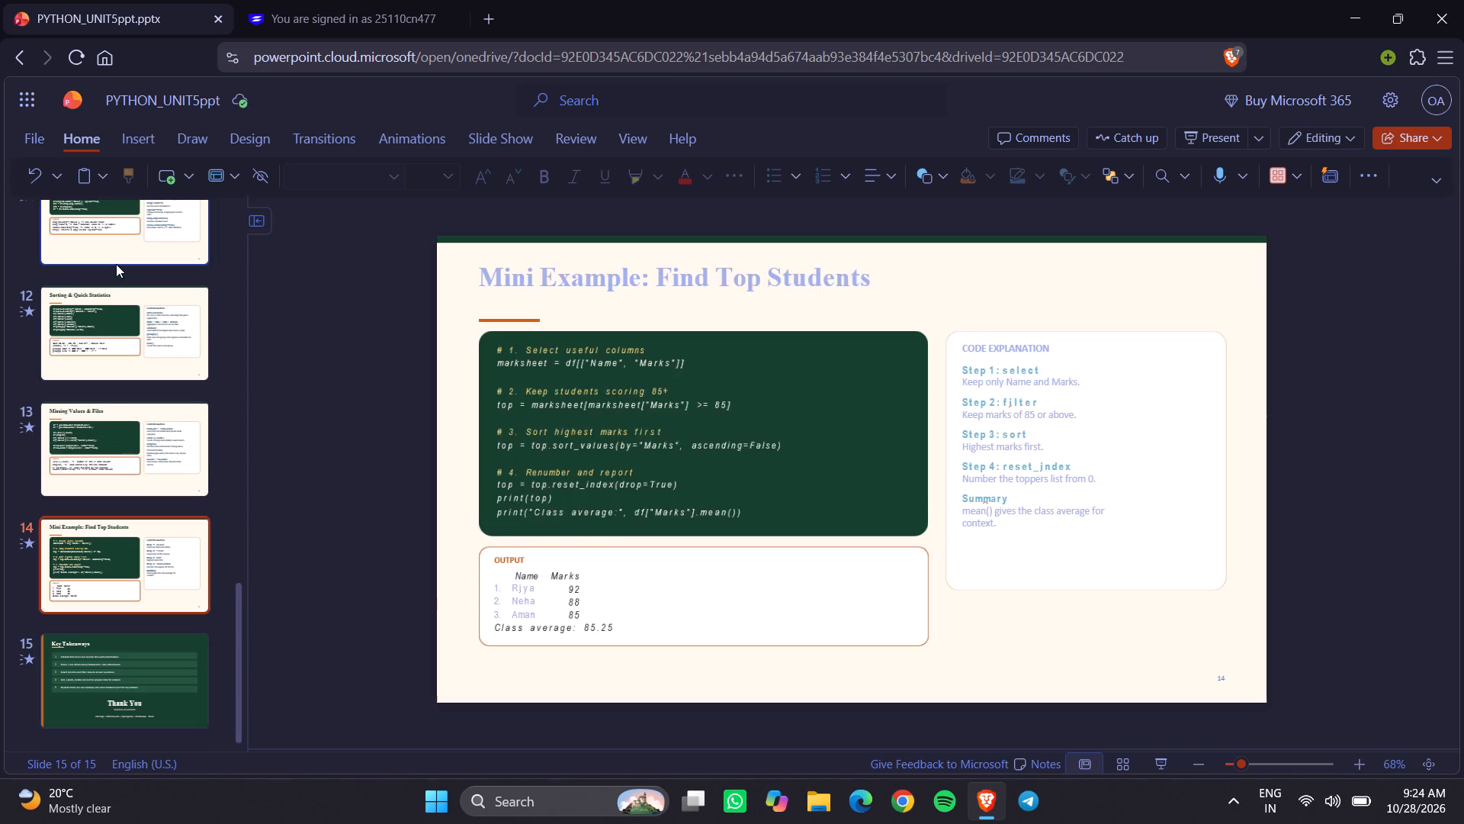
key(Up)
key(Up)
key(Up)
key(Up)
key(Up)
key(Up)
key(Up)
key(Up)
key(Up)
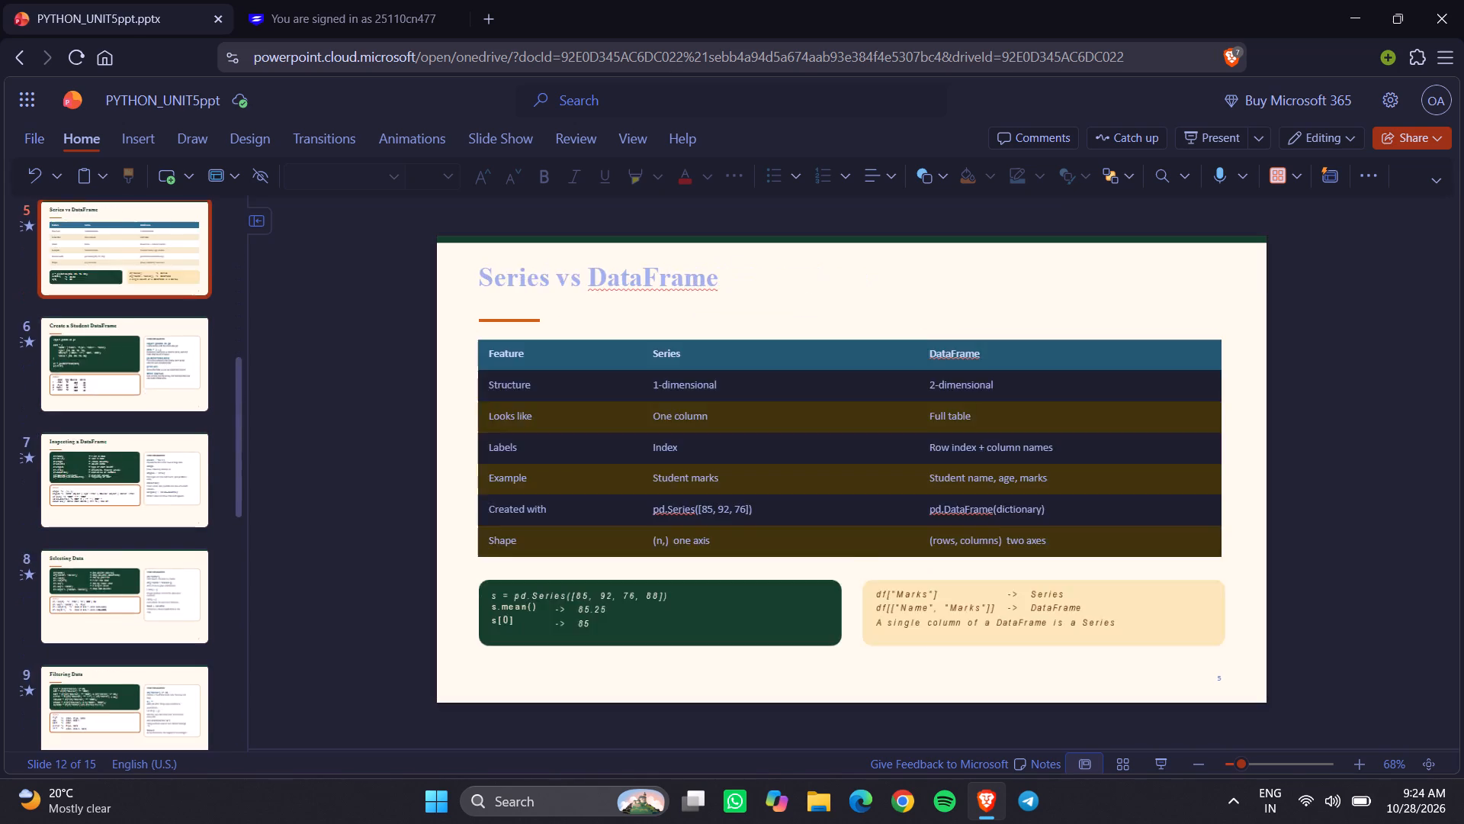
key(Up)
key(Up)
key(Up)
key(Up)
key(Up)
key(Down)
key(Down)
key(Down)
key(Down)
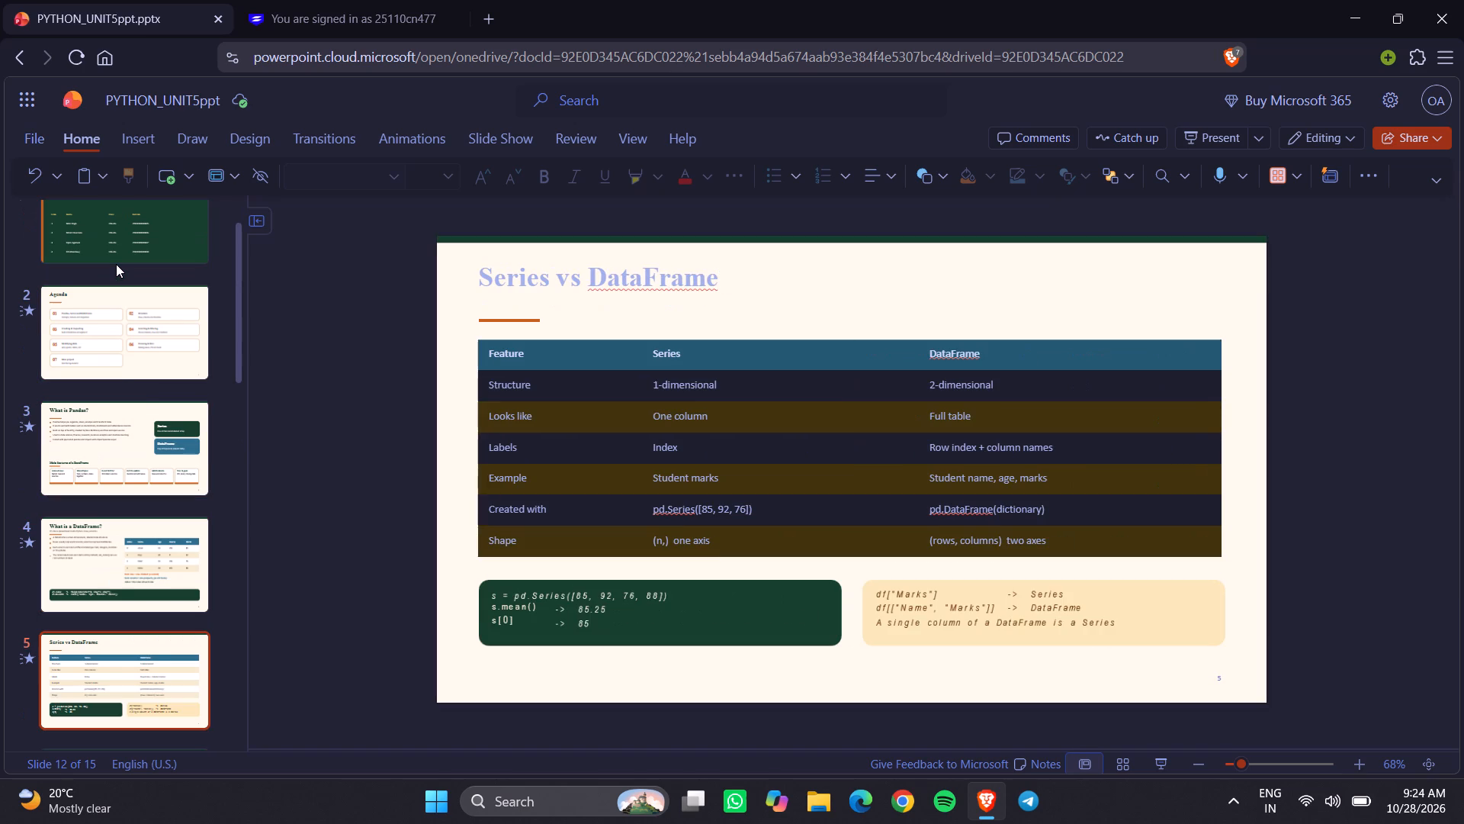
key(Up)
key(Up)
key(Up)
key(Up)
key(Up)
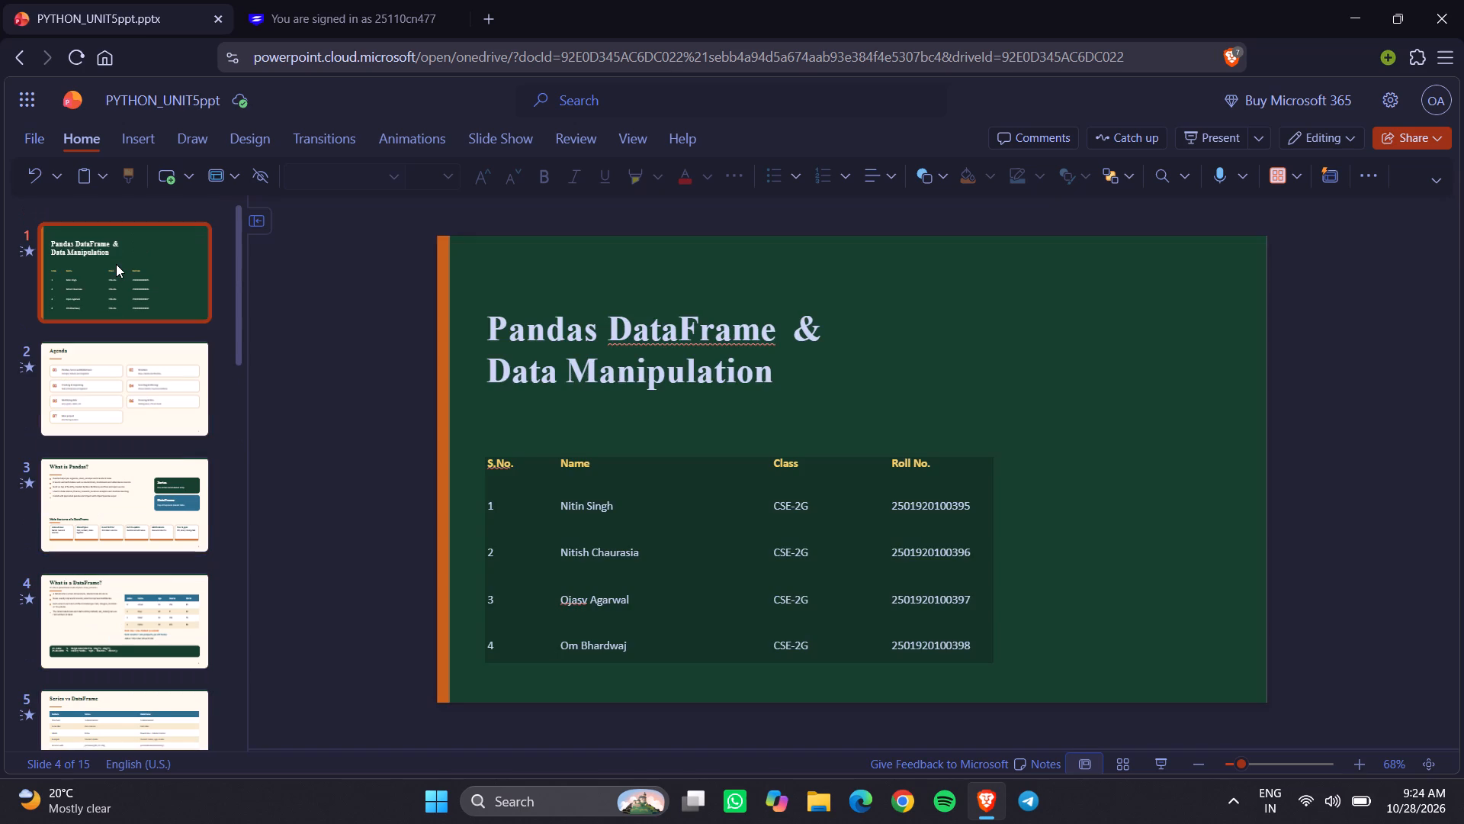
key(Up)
Recheck the slides from the Agenda through "Deleting Columns or Rows", comparing "Selecting Data" with "Filtering Data".
key(Down)
key(Down)
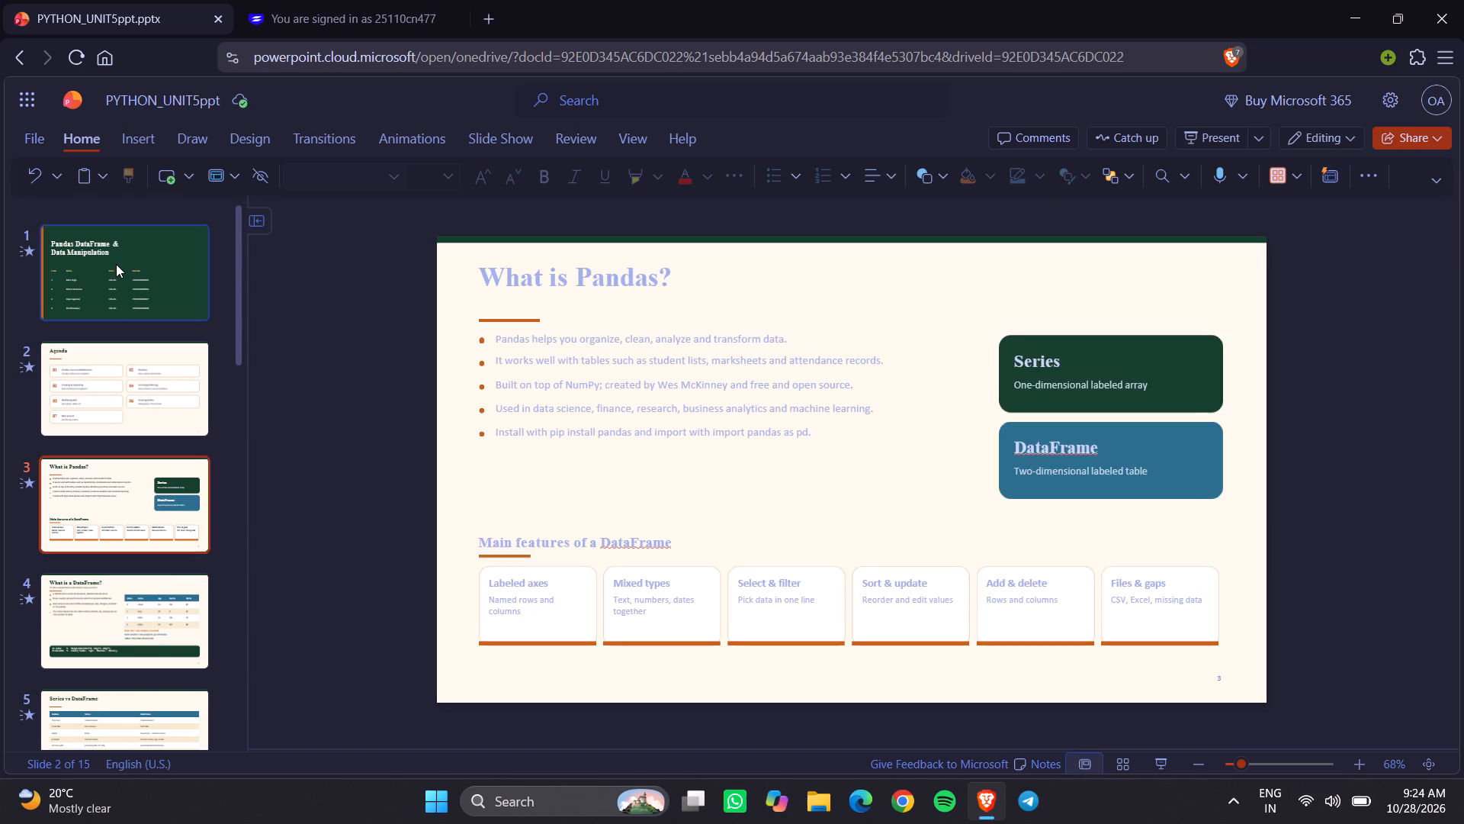
key(Down)
key(Down)
key(Down)
key(Down)
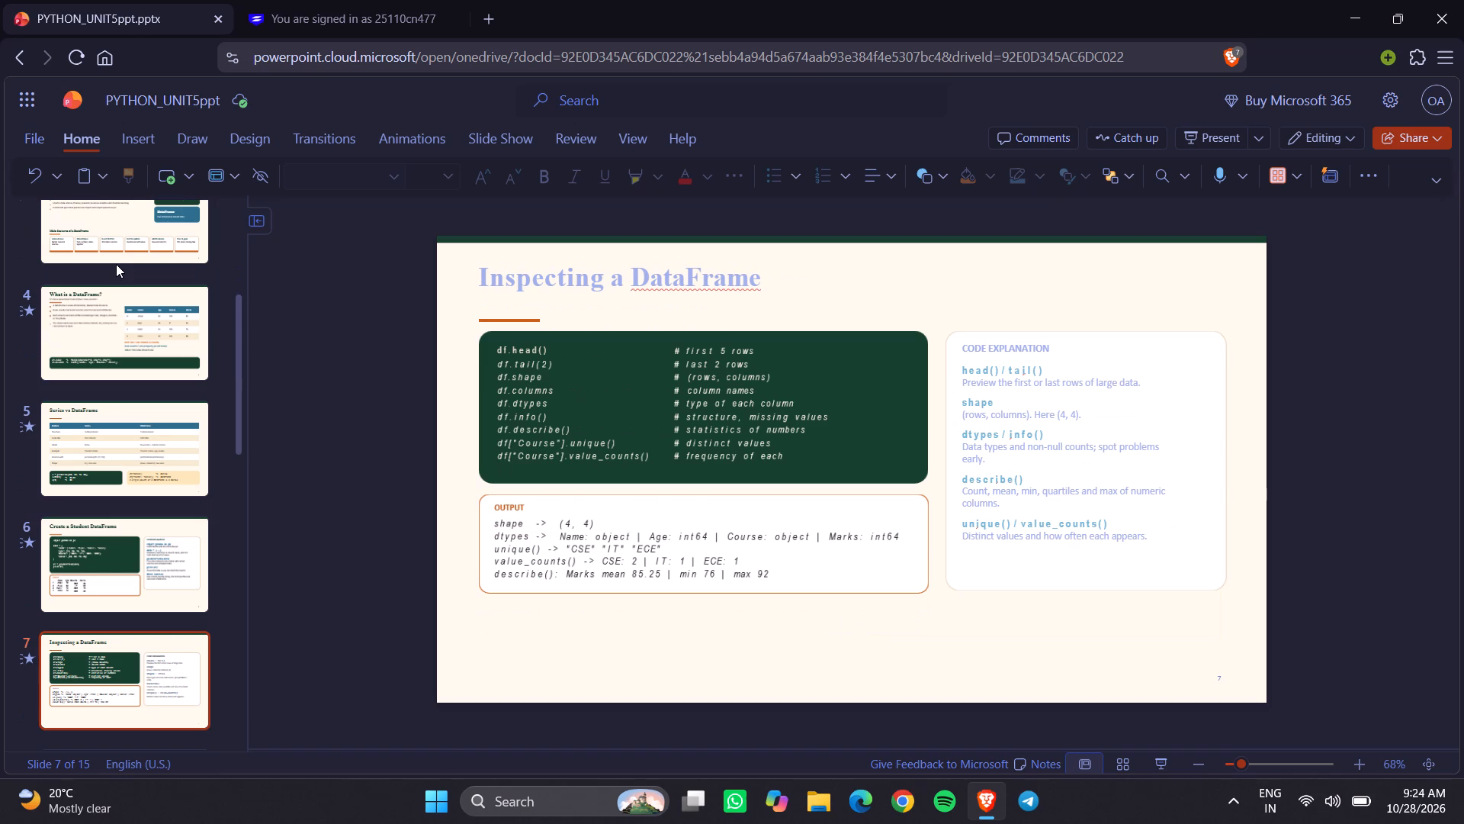
key(Down)
key(Down)
key(Up)
key(Down)
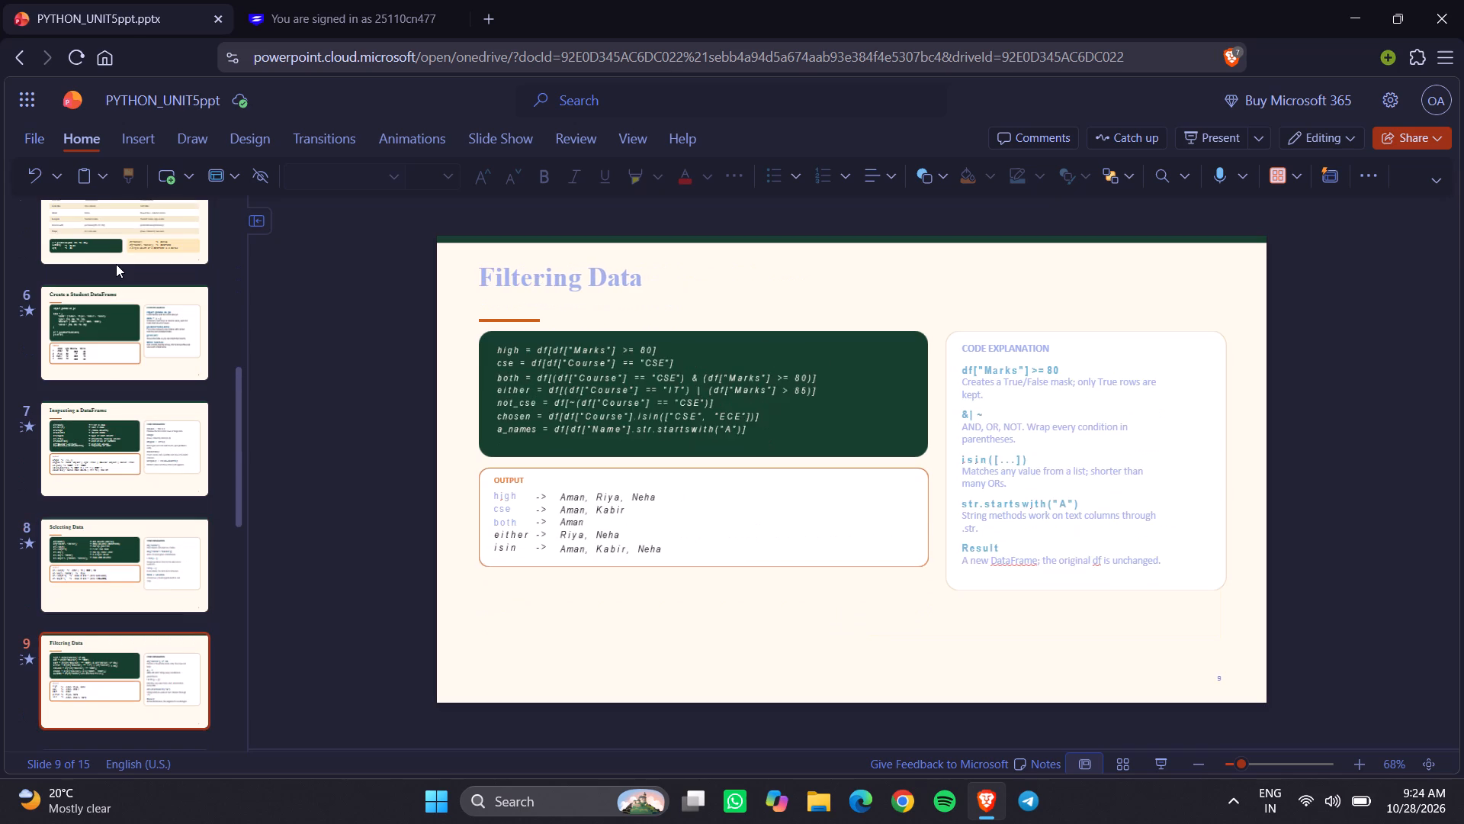
key(Up)
key(Down)
key(Up)
key(Down)
key(Down)
key(Down)
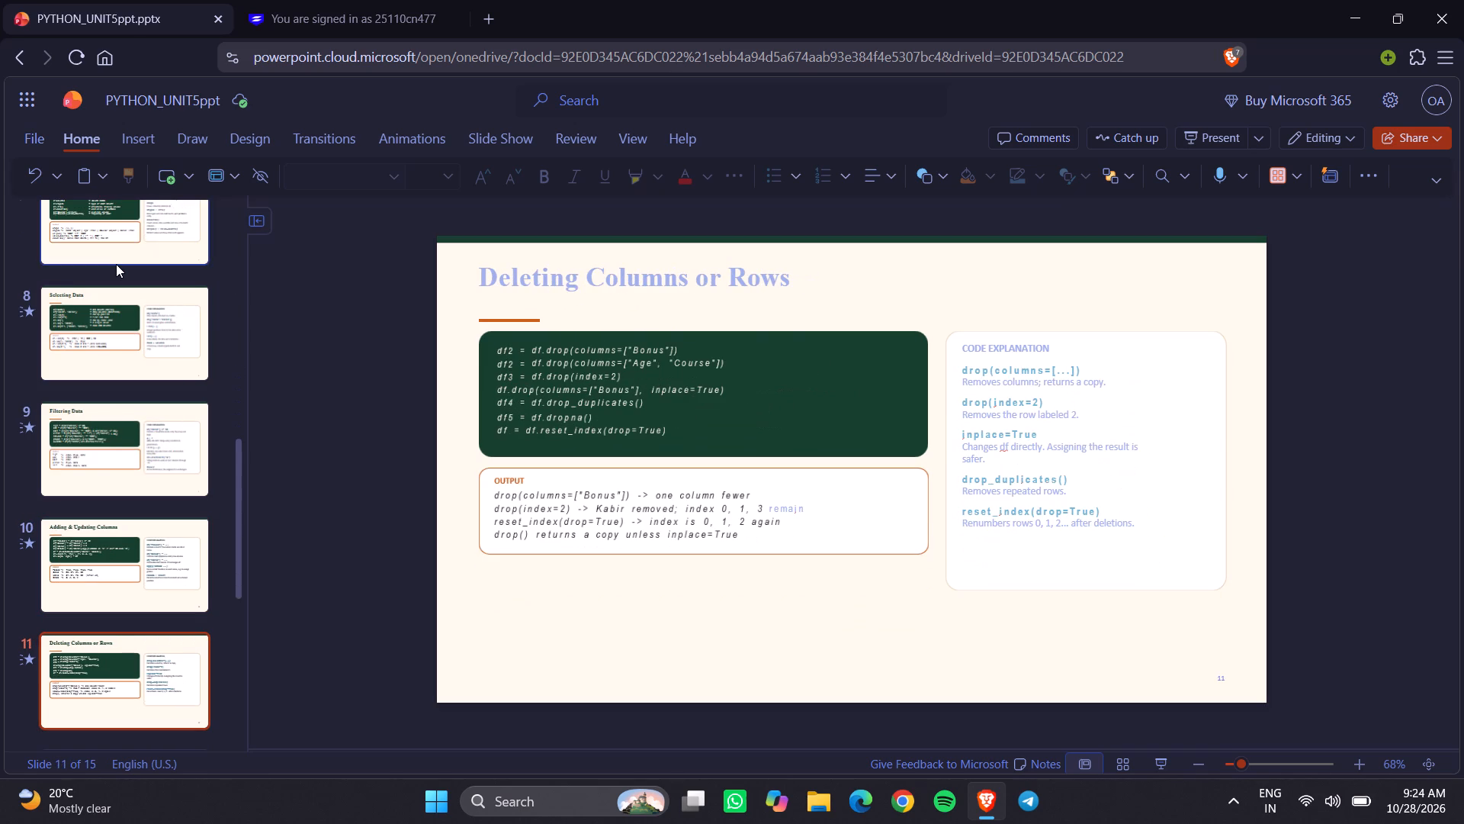
key(Up)
key(Up)
key(Up)
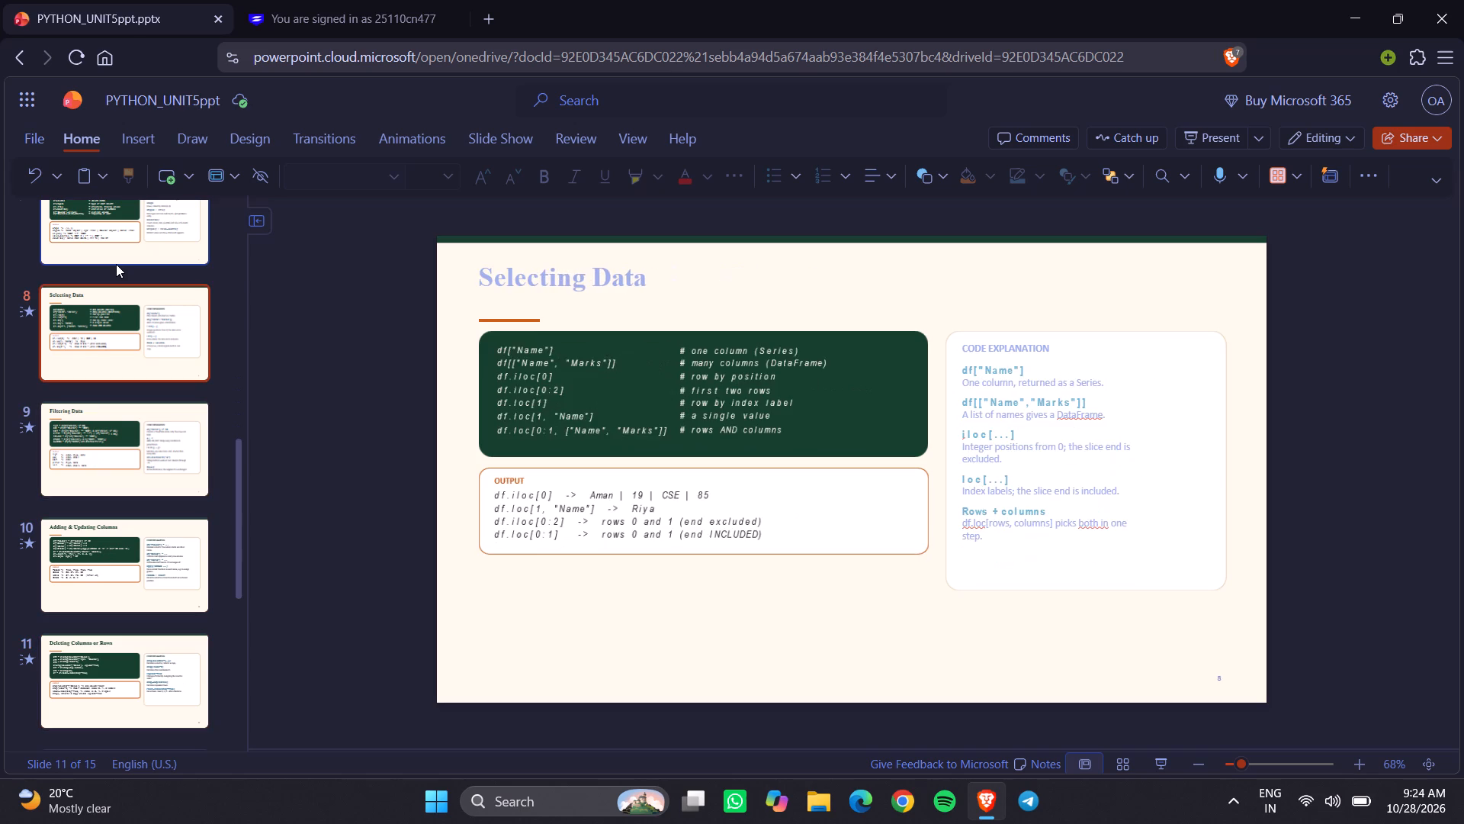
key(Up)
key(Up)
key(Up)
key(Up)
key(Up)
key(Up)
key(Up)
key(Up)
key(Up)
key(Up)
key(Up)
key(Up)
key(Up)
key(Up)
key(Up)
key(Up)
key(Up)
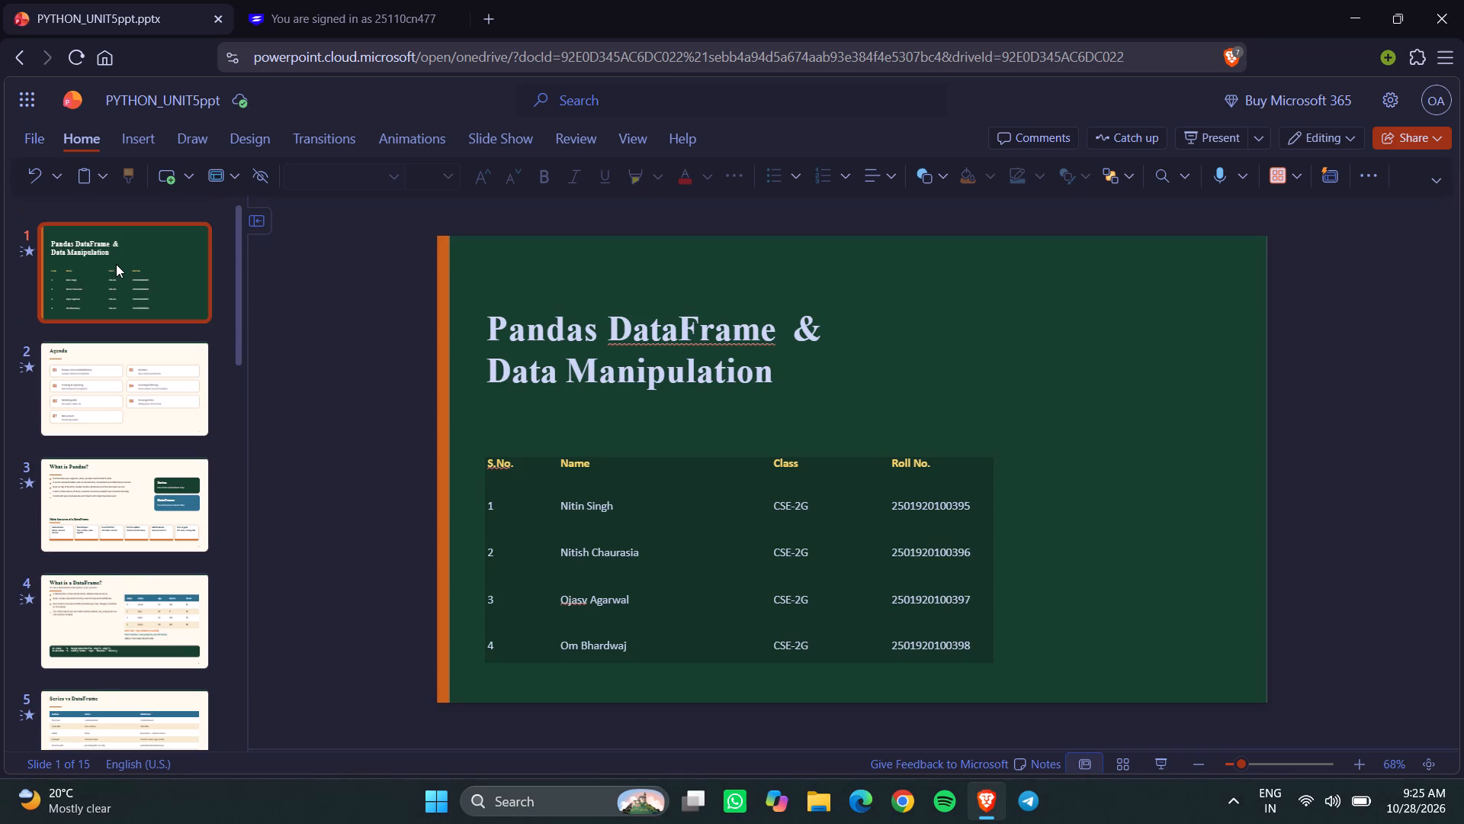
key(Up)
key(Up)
Look through the deck again from the title slide to "Key Takeaways", rechecking "Mini Example: Find Top Students" at the end.
key(Down)
key(Down)
key(Down)
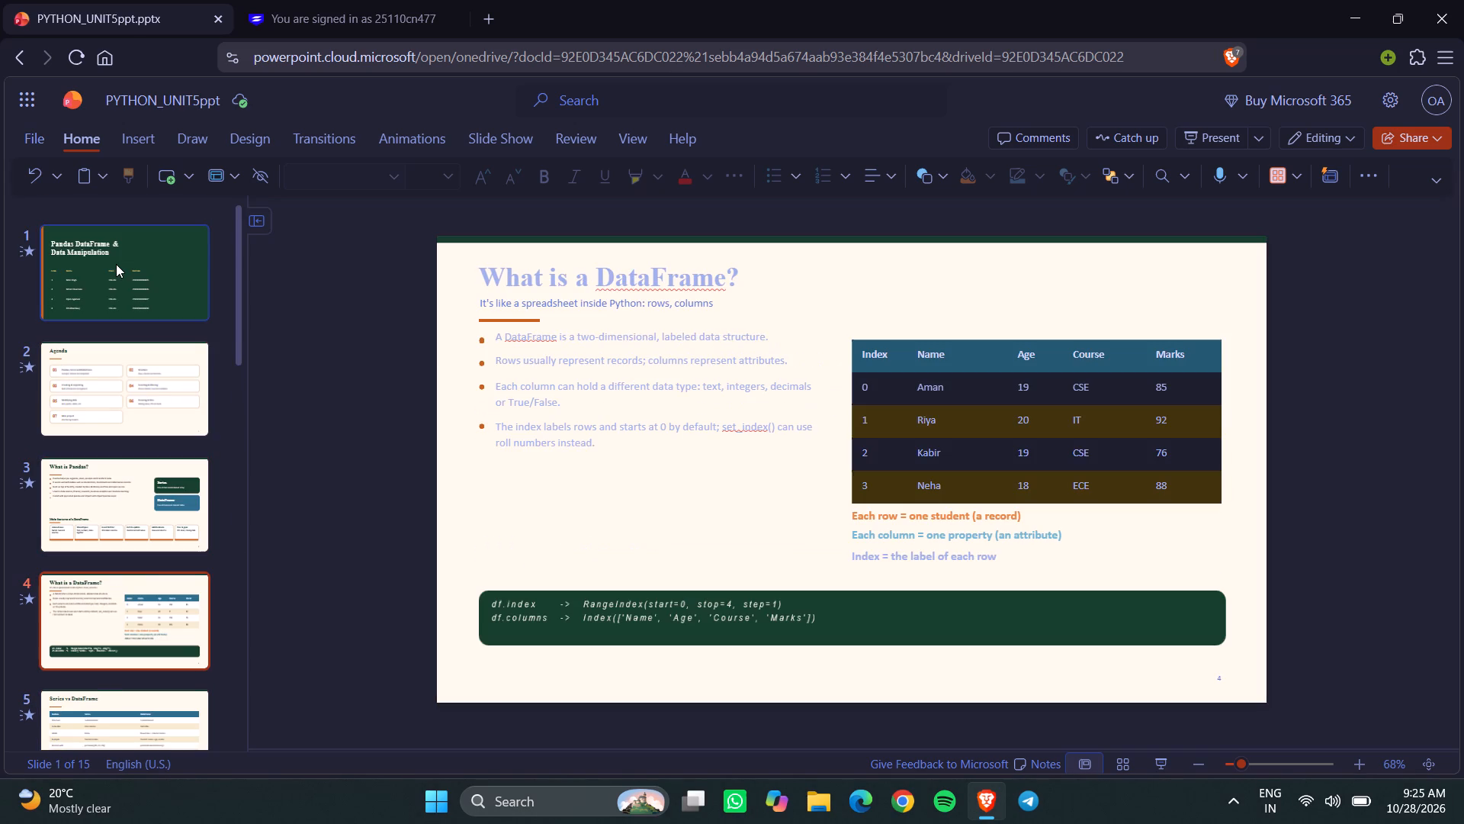
key(Down)
key(Down)
key(Down)
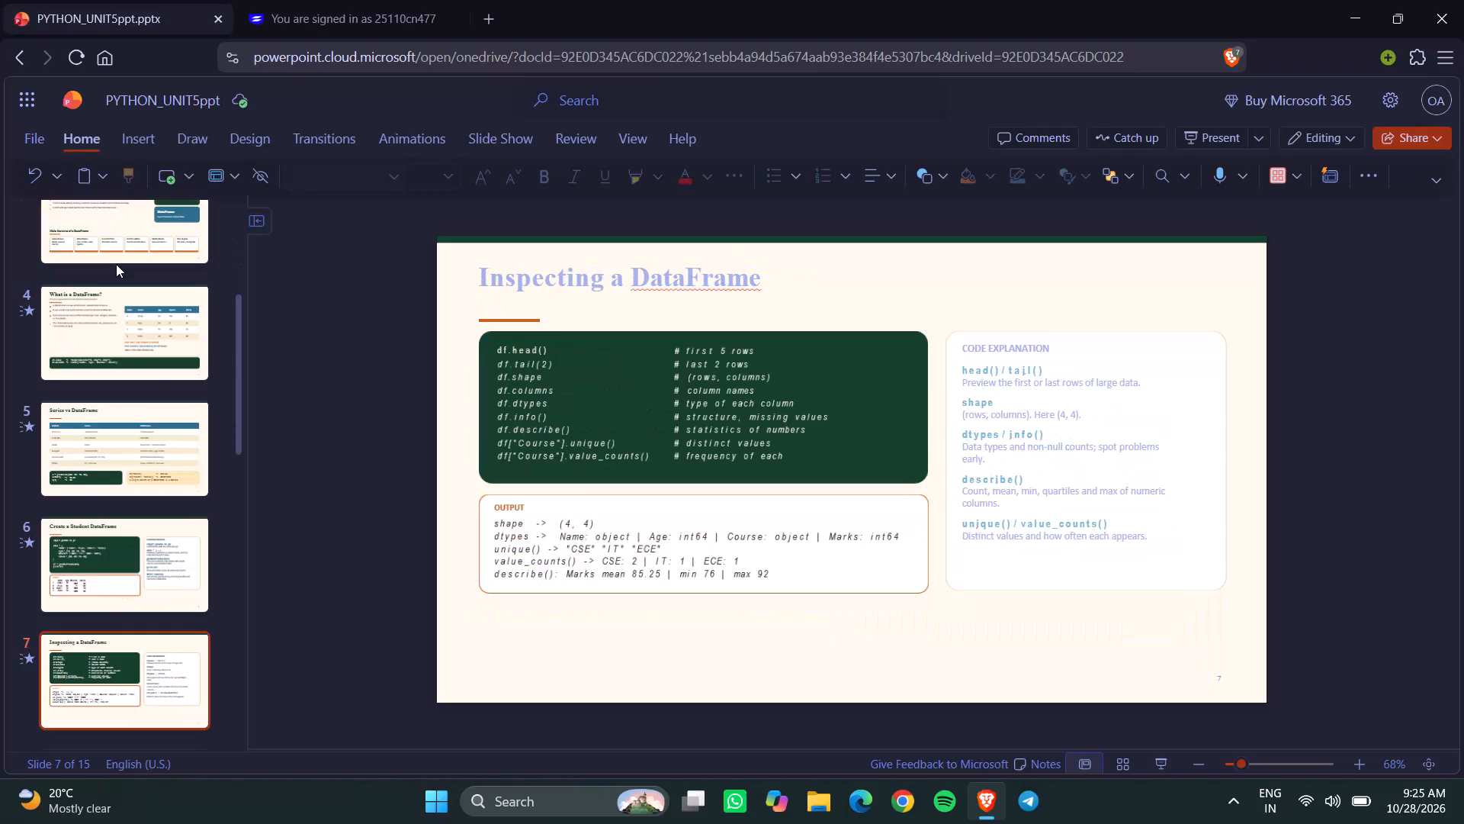
key(Down)
key(Down)
key(Down)
key(Down)
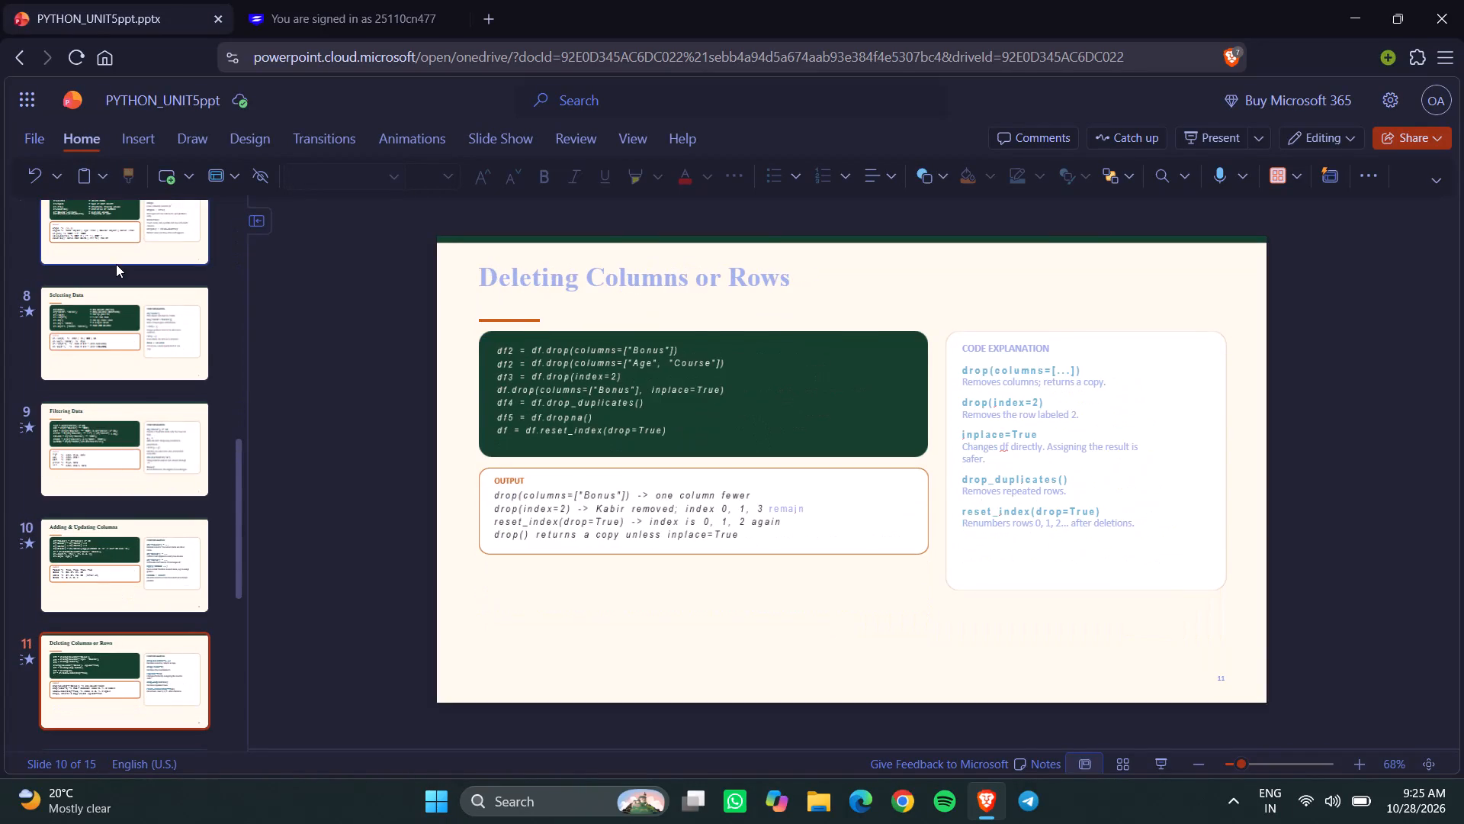
key(Down)
key(Down)
key(Down)
key(Down)
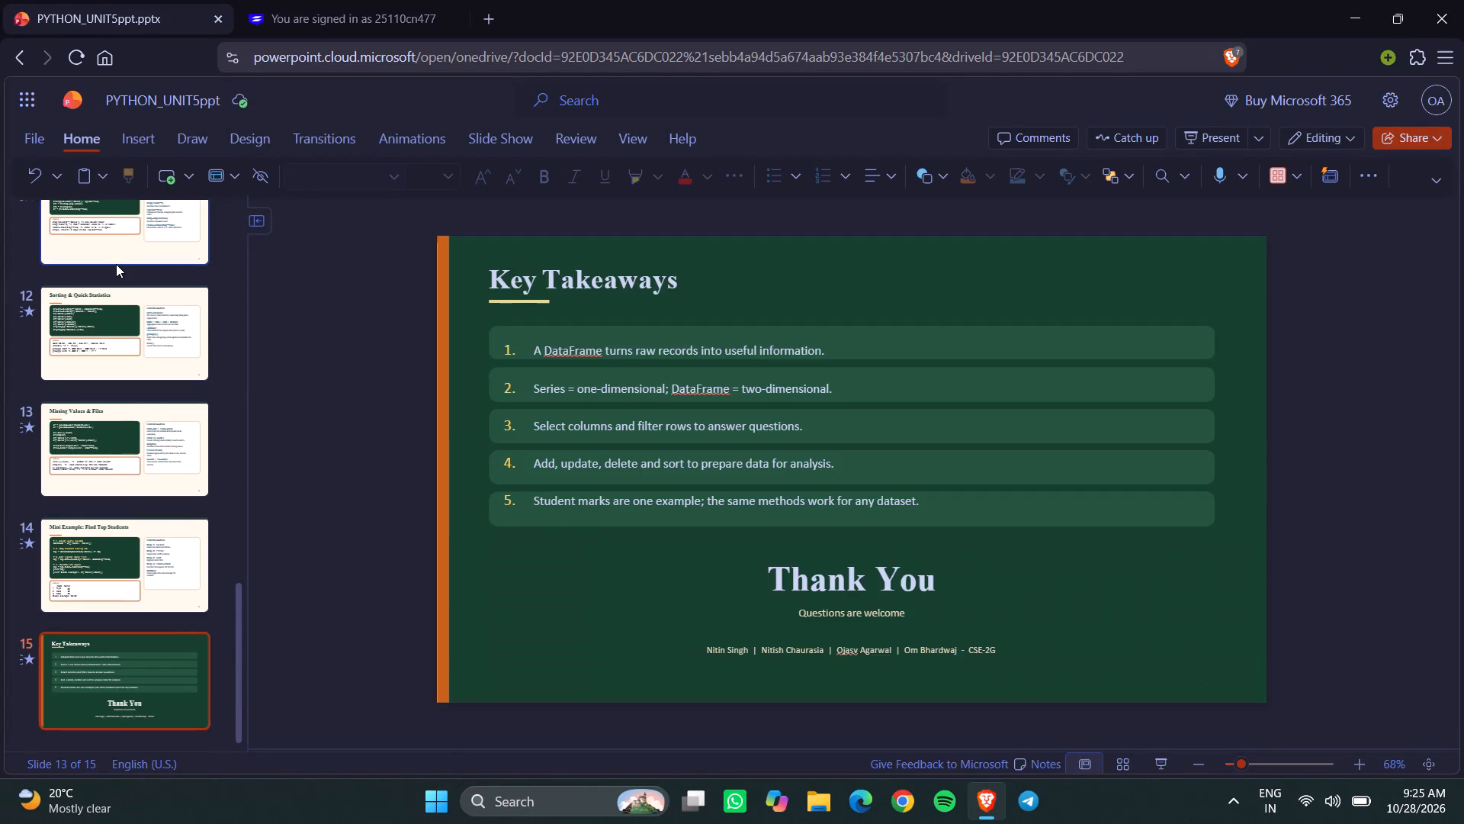
key(Up)
key(Down)
key(Up)
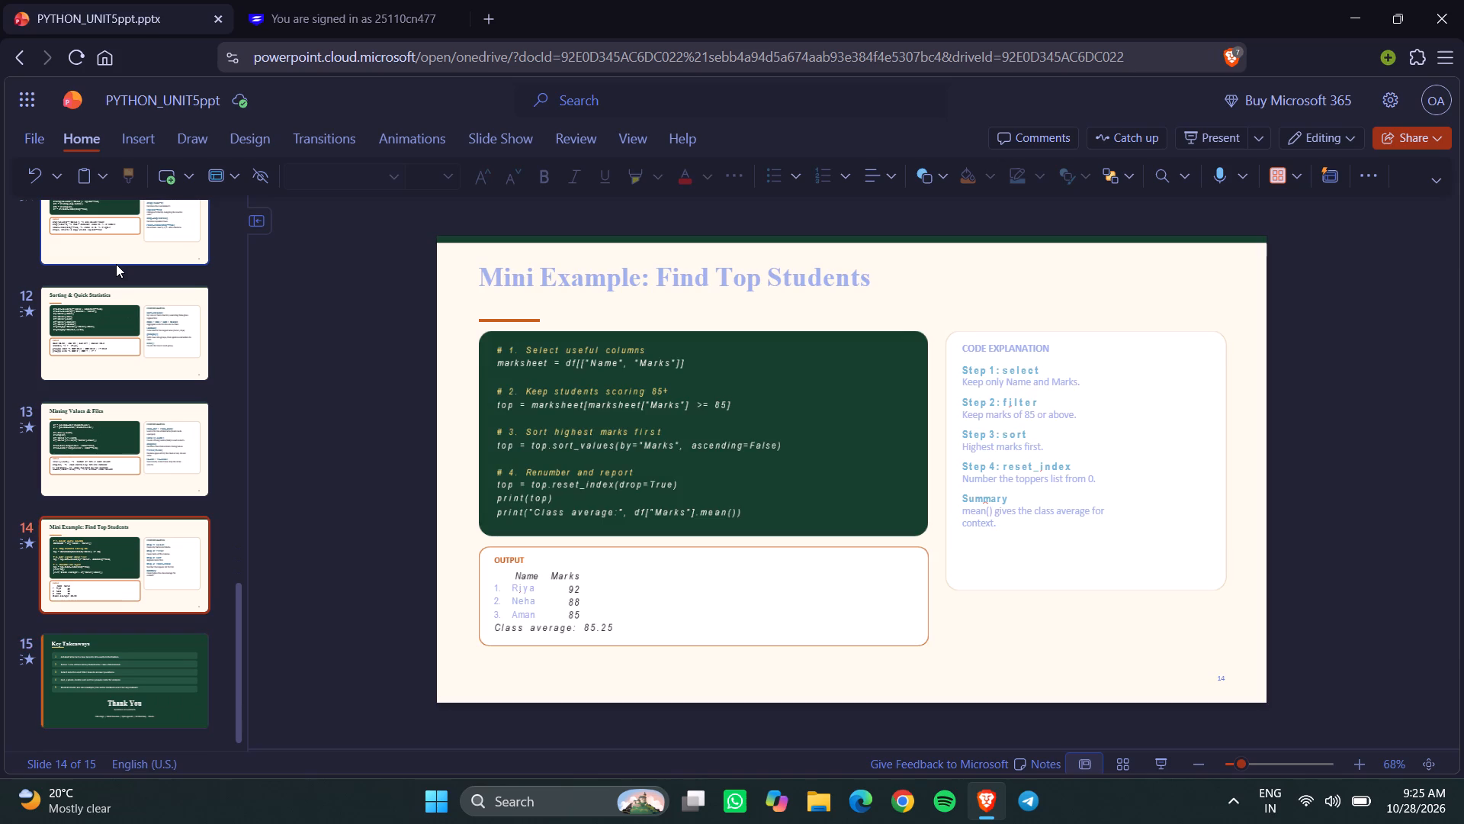
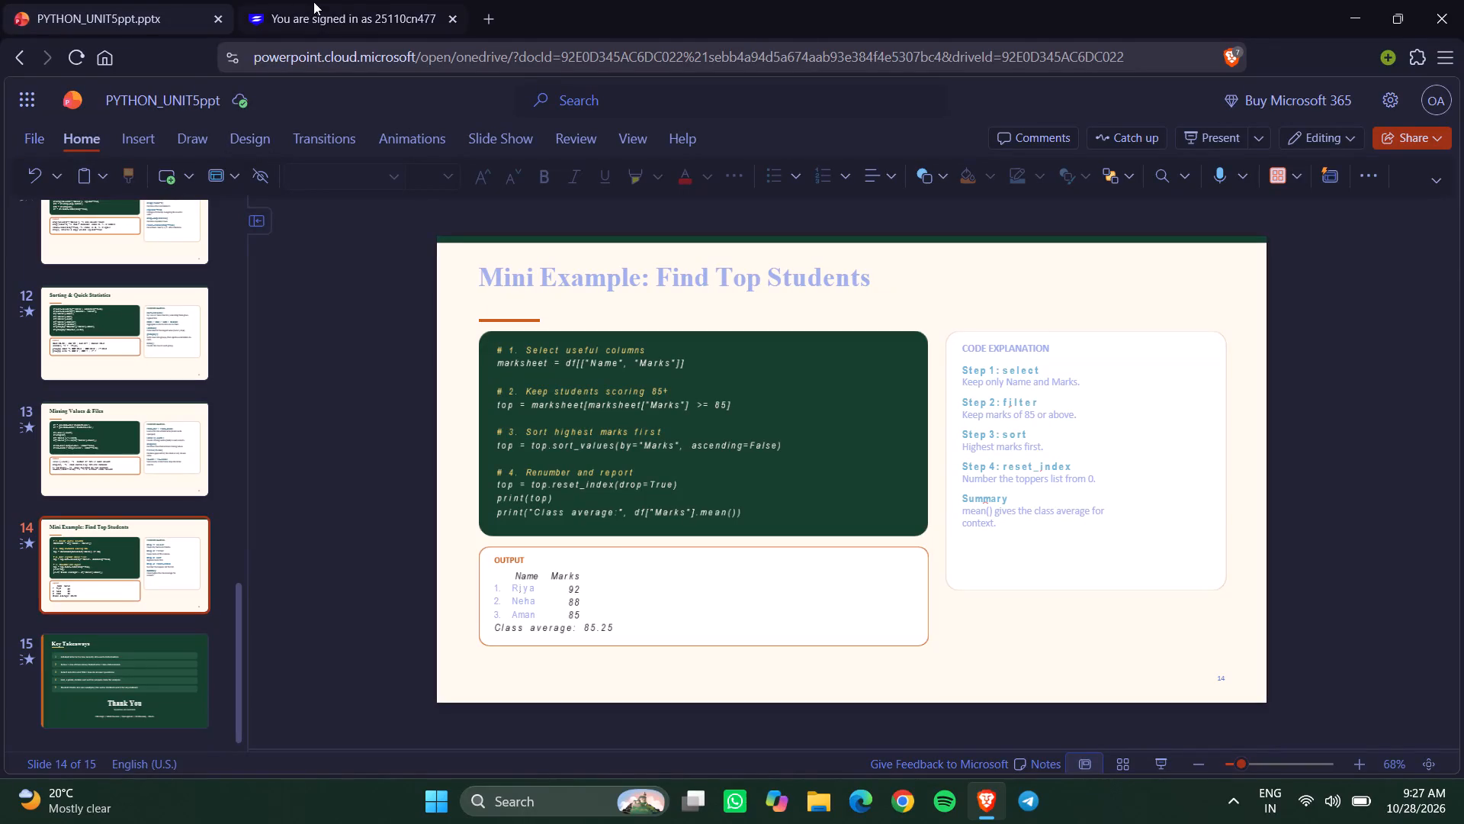
Open a new browser tab alongside the presentation and look over its start page shortcuts.
scroll(615, 452, up, 7)
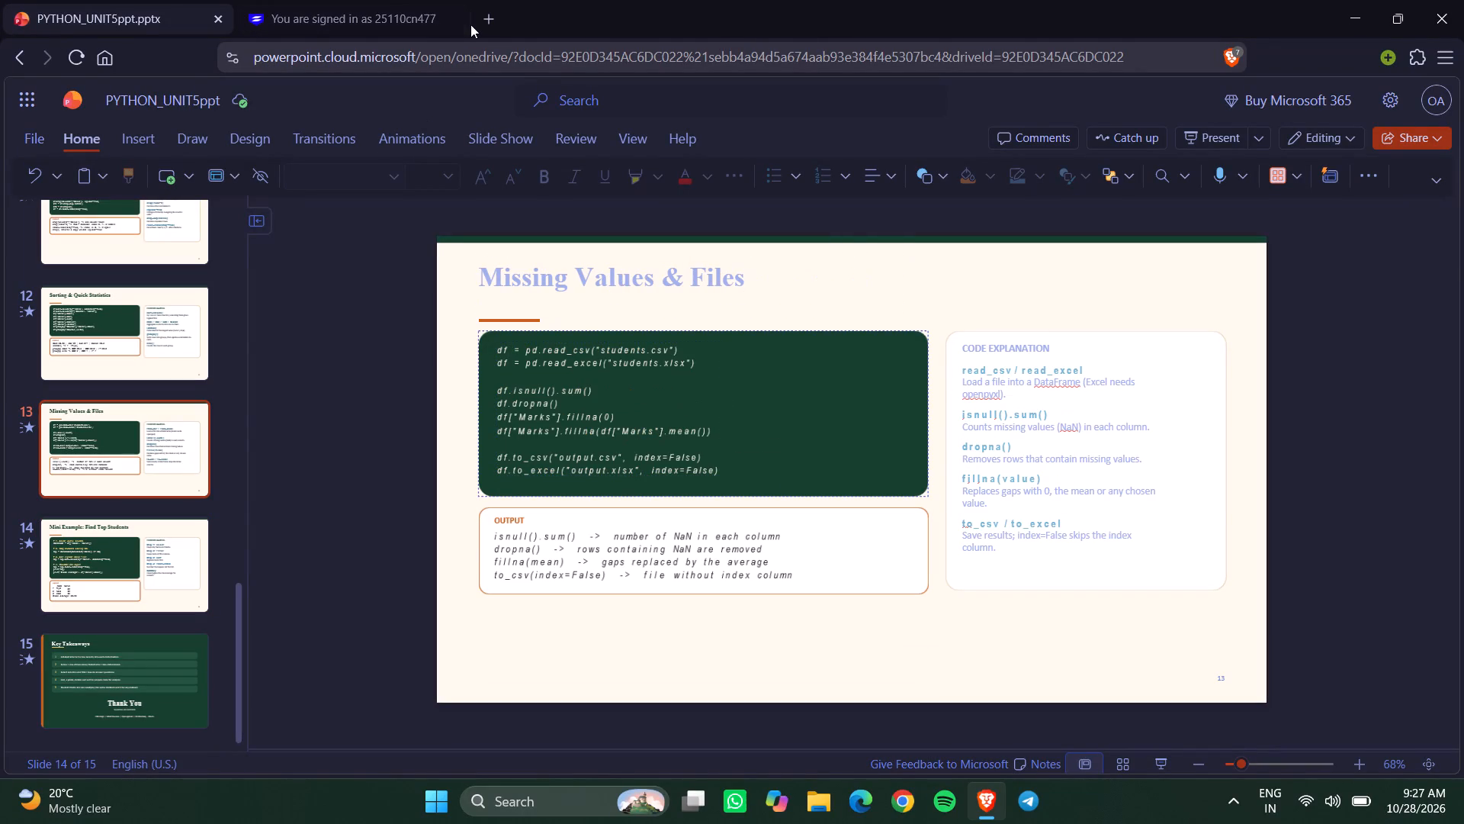
click(505, 19)
click(493, 17)
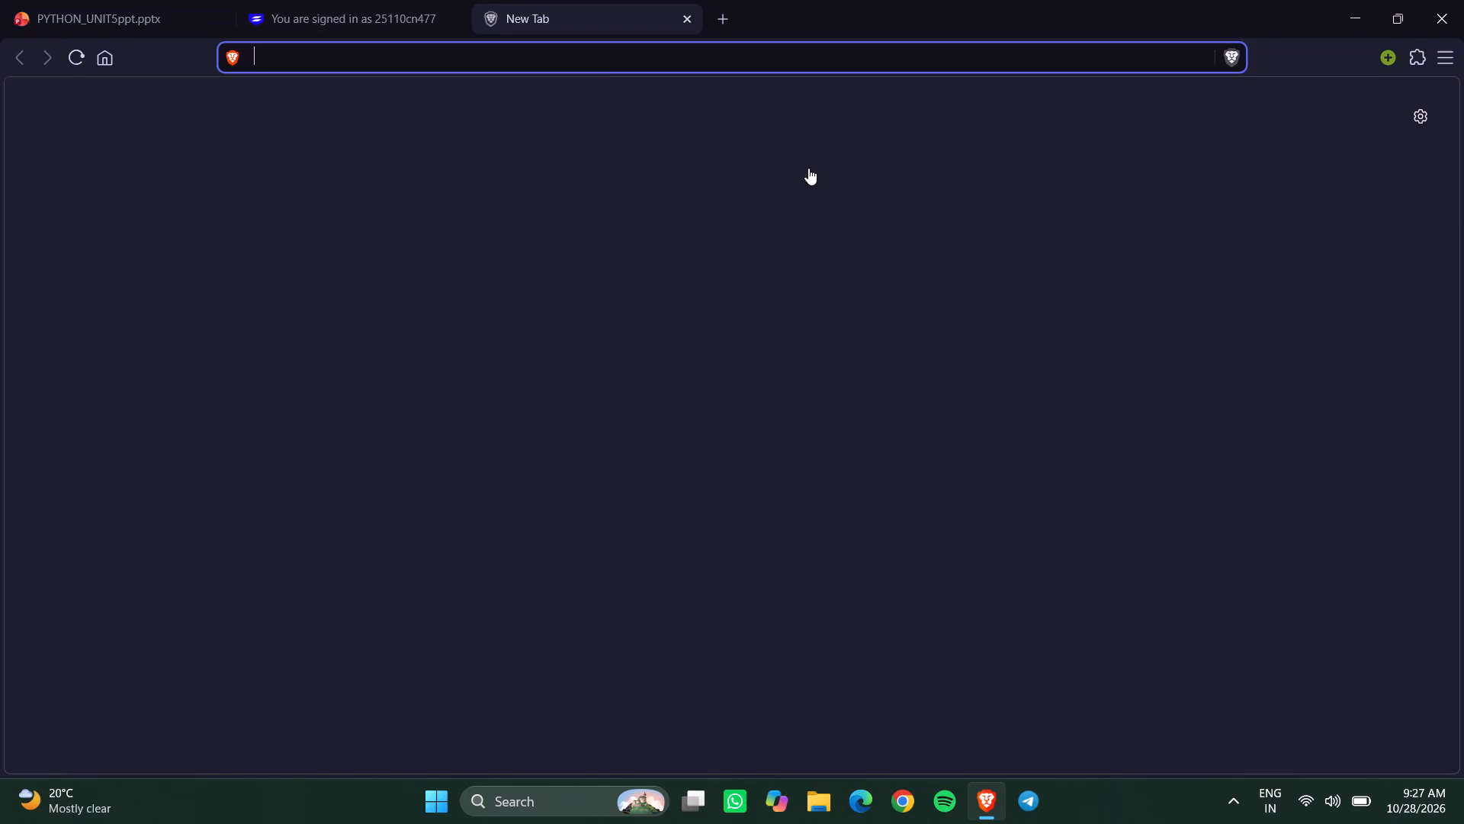
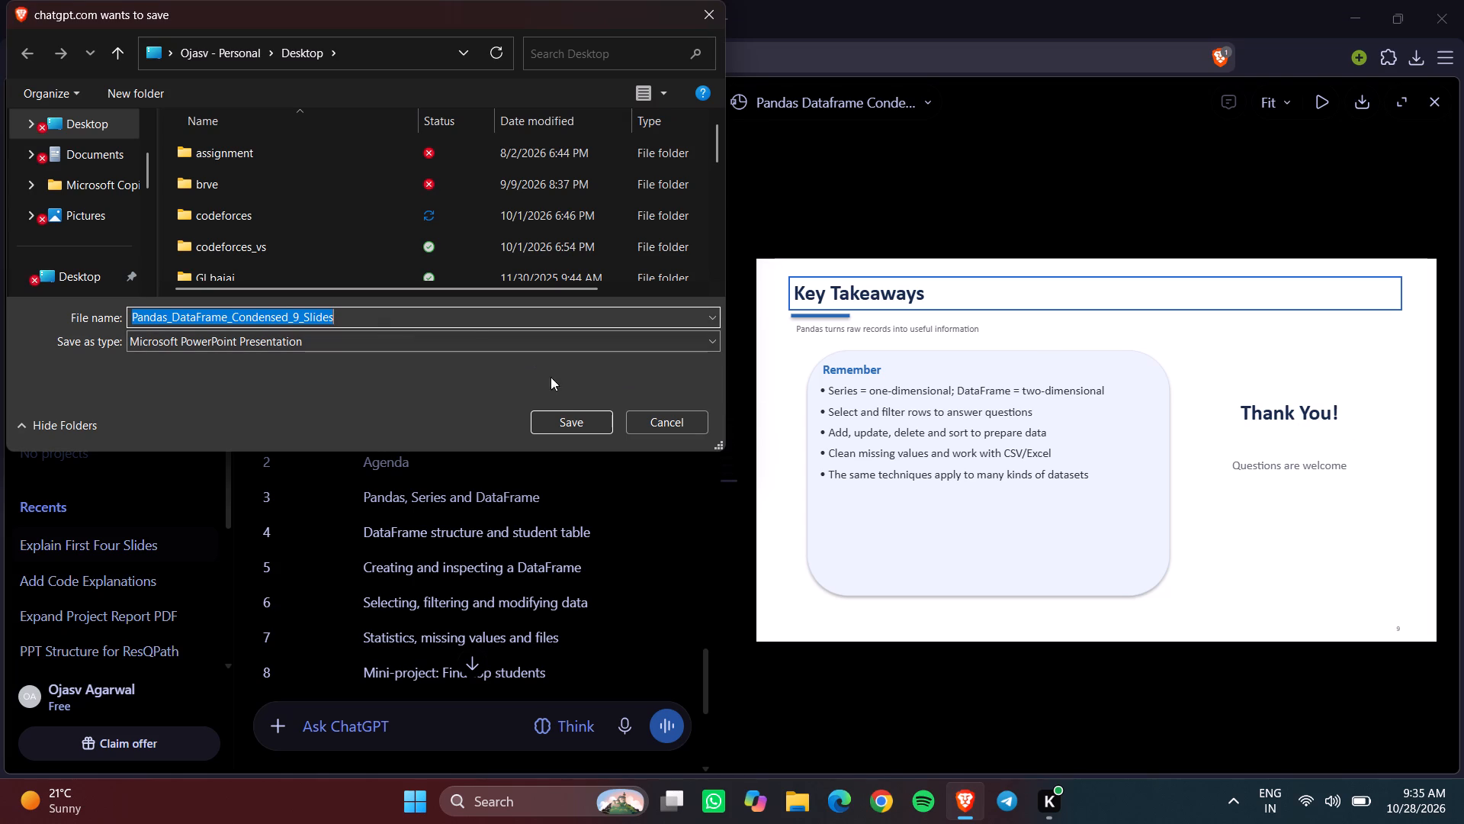
click(557, 420)
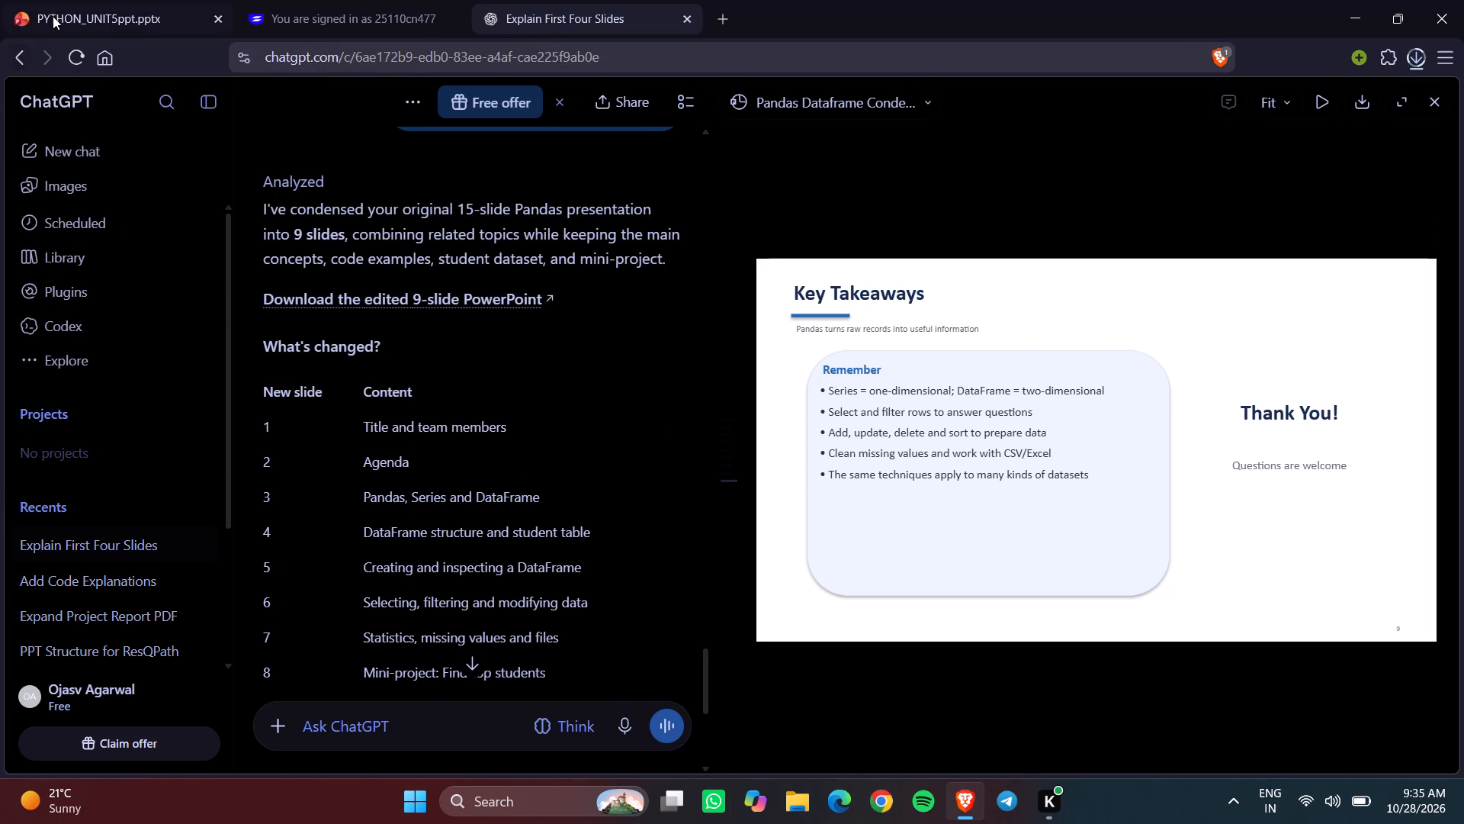
Switch to the PYTHON_UNIT5ppt presentation in PowerPoint for the web.
click(53, 16)
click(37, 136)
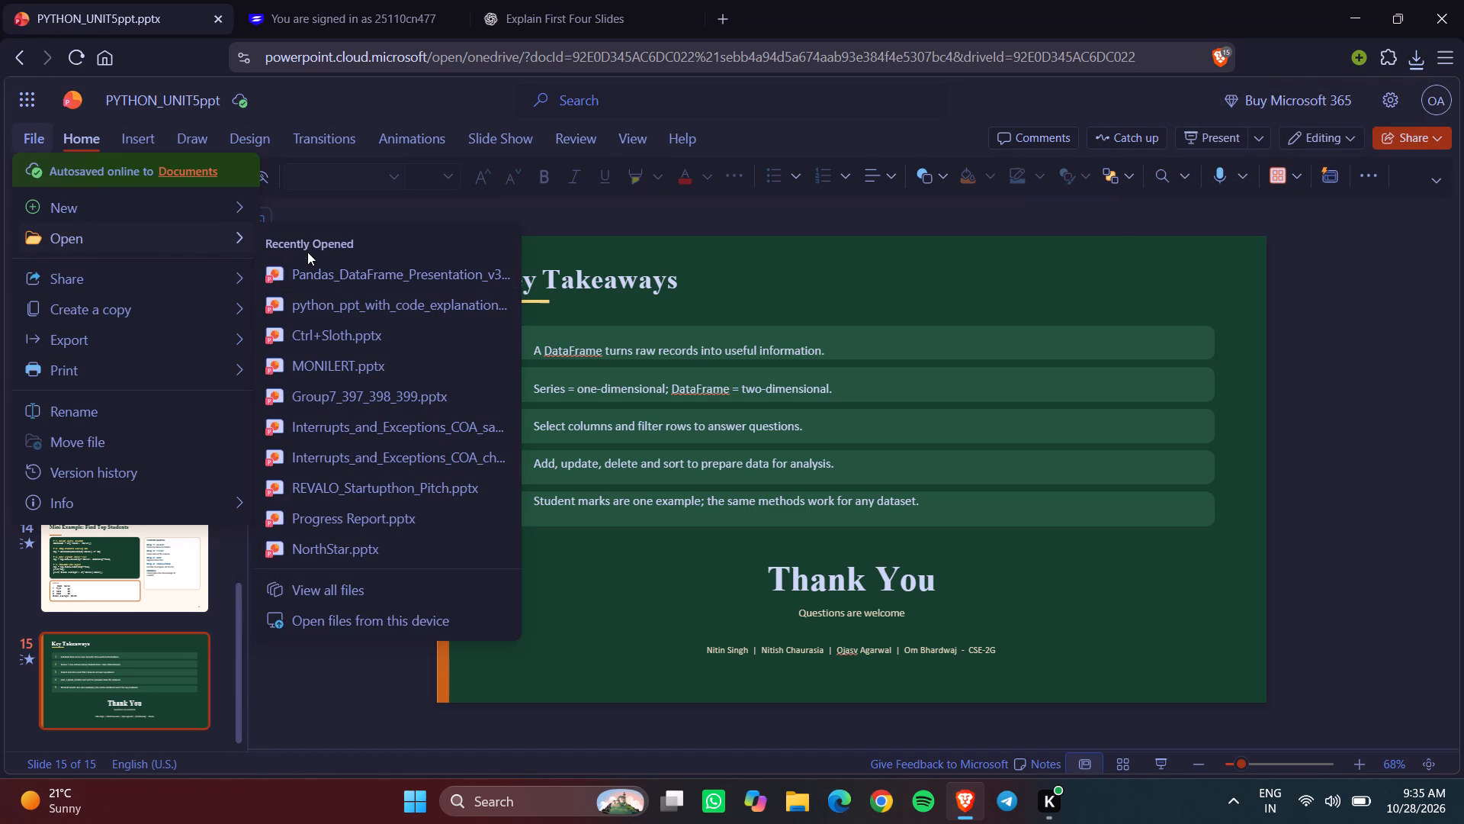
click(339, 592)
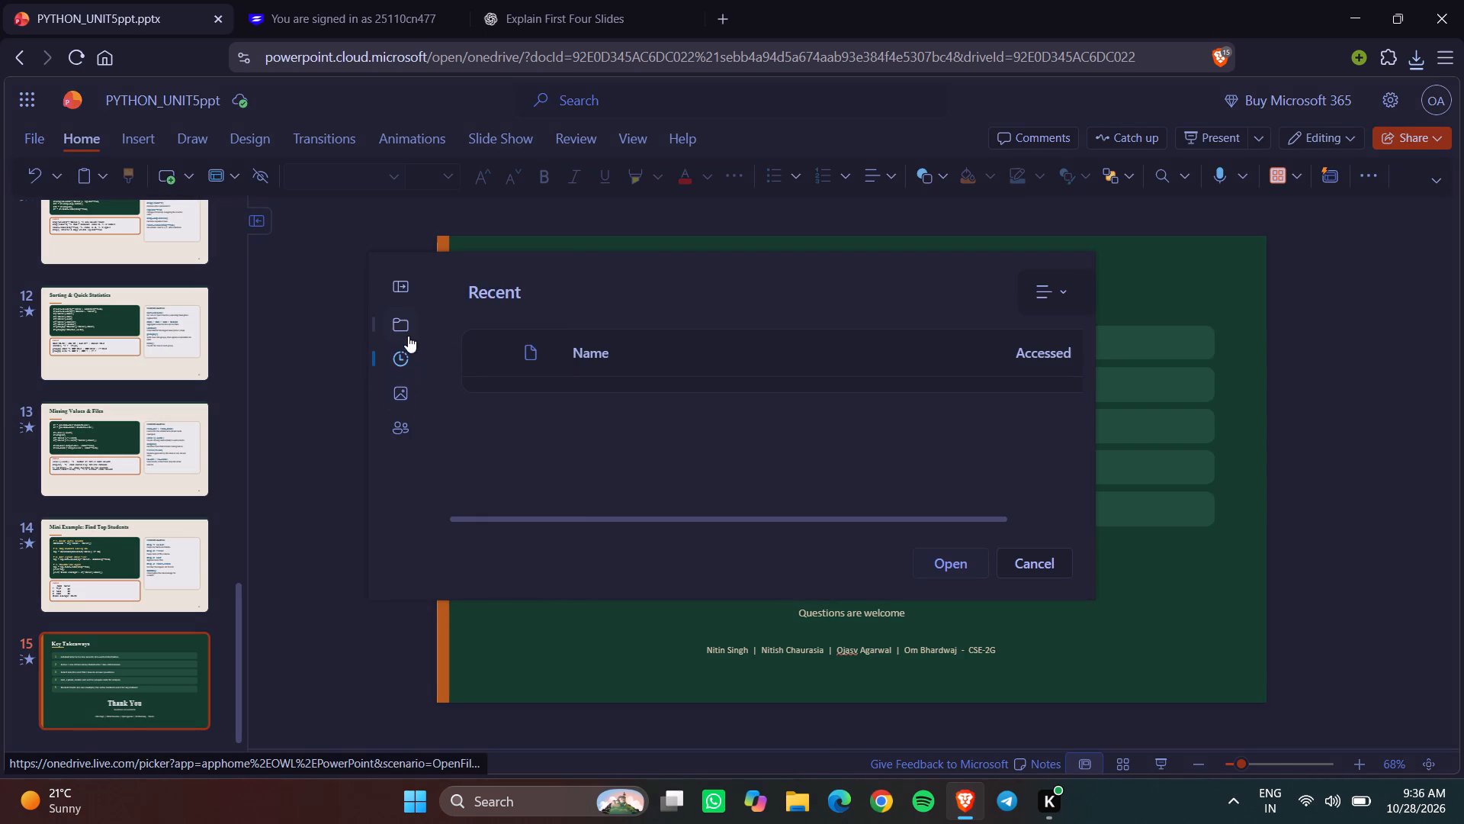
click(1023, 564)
Open the Microsoft 365 app launcher from the PYTHON_UNIT5ppt presentation.
click(26, 111)
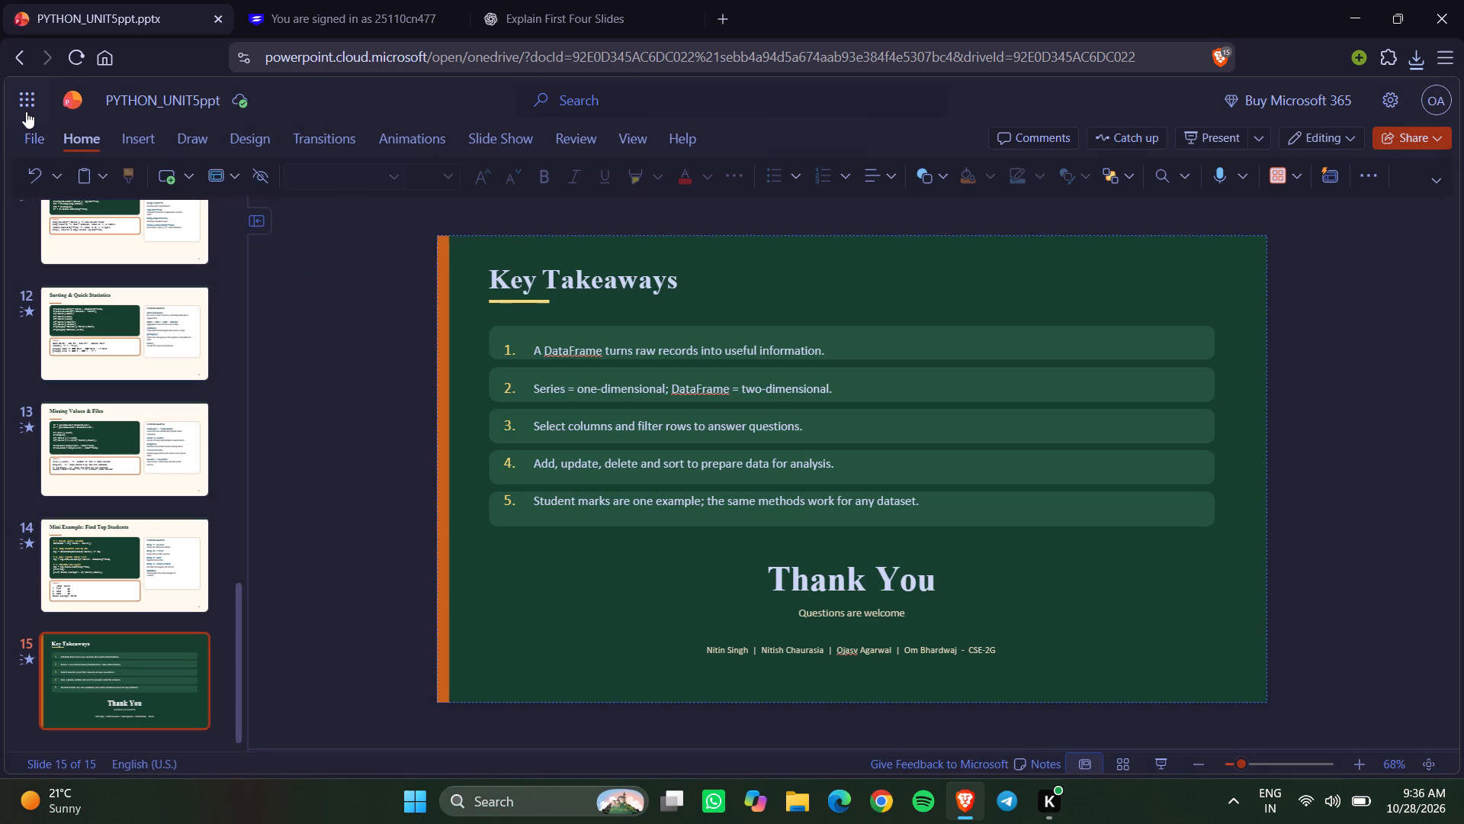
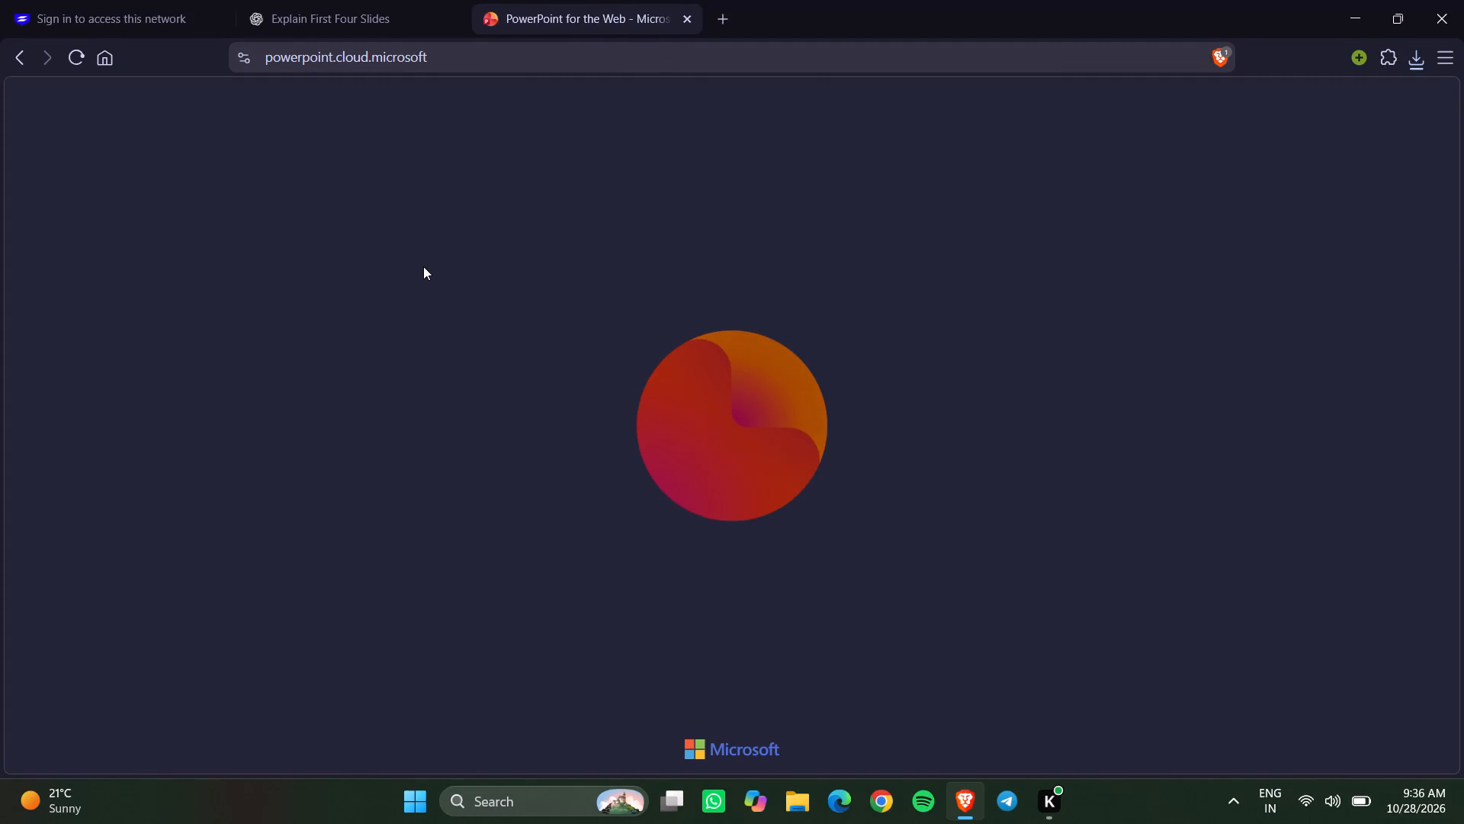
Upload the Pandas_DataFrame_Condensed_9_Slides presentation from the Desktop and open it in PowerPoint for the web.
click(389, 266)
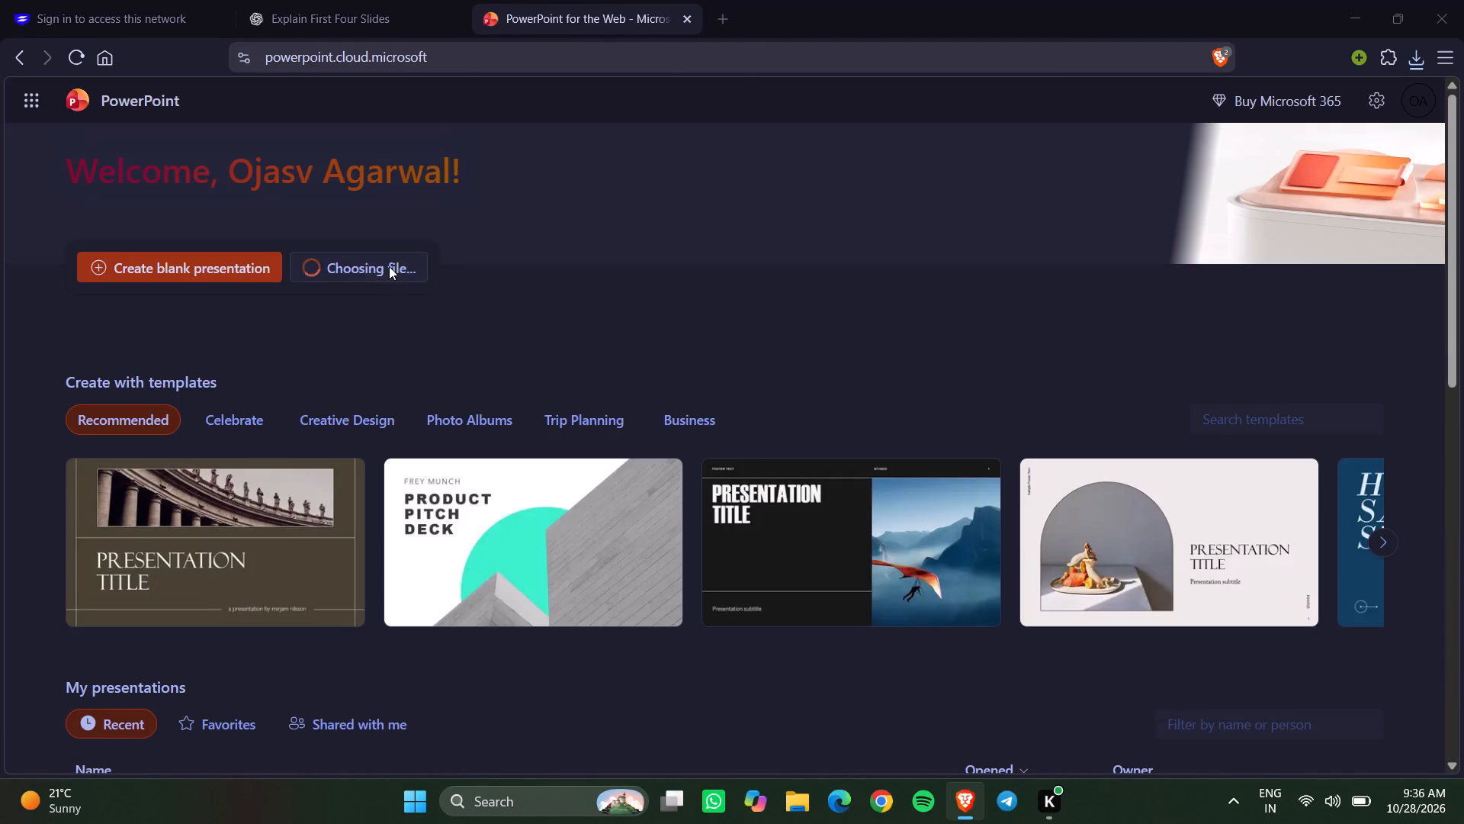
scroll(364, 311, down, 3)
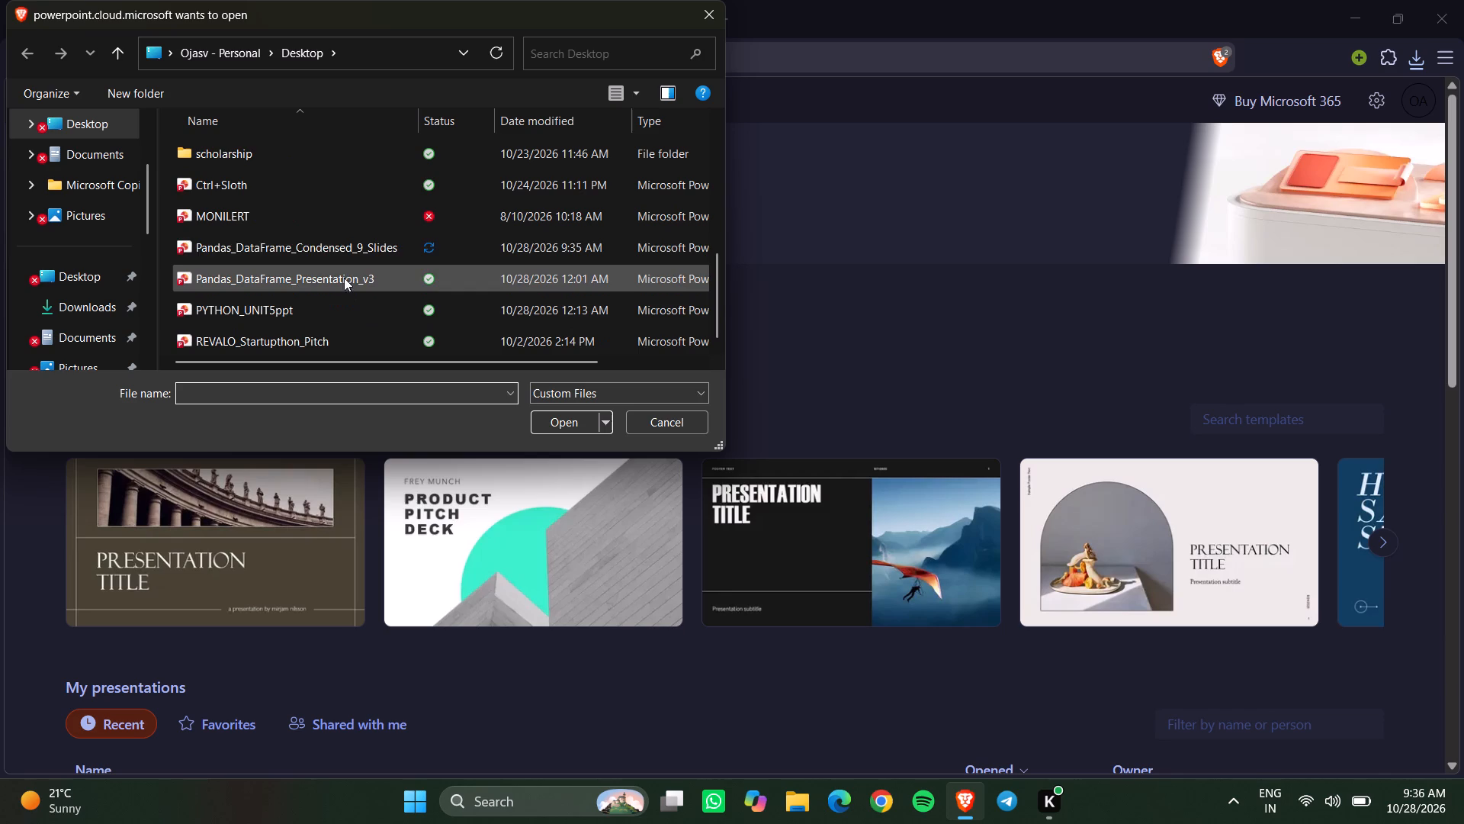
click(342, 247)
click(565, 423)
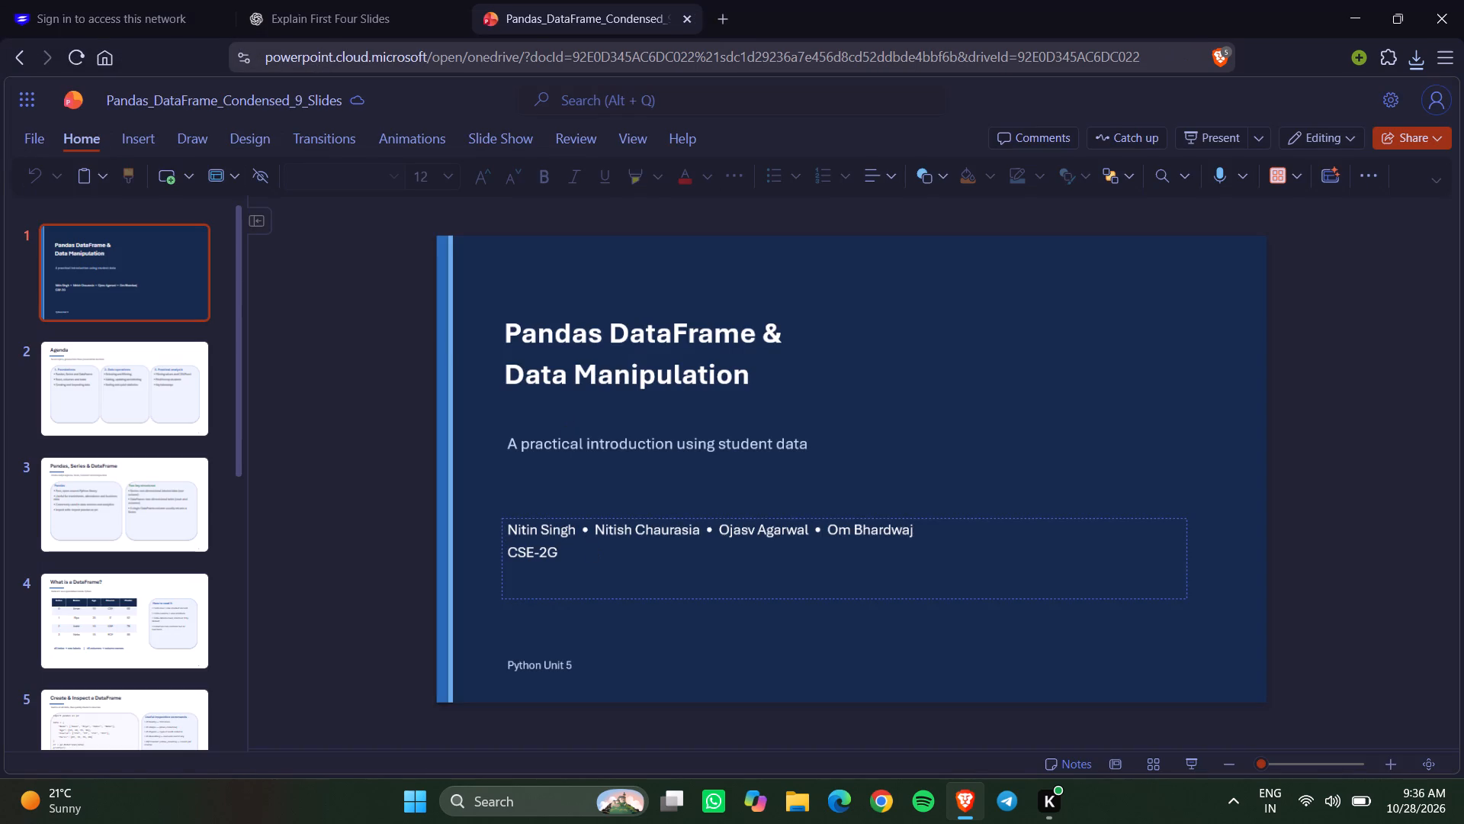
Delete the presenter names and class text from the text box on the title slide.
click(581, 530)
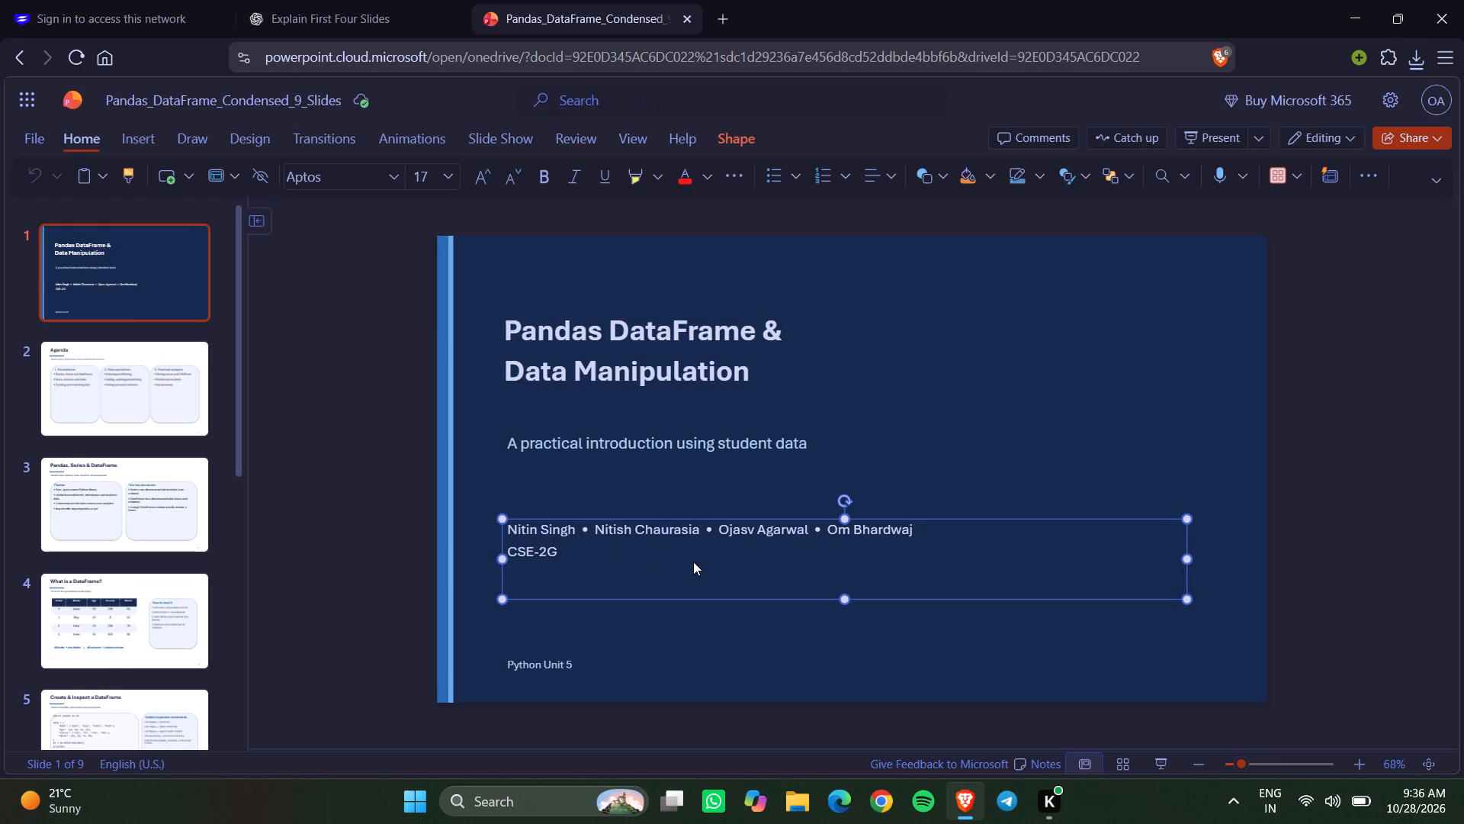
key(ctrl+a)
key(Delete)
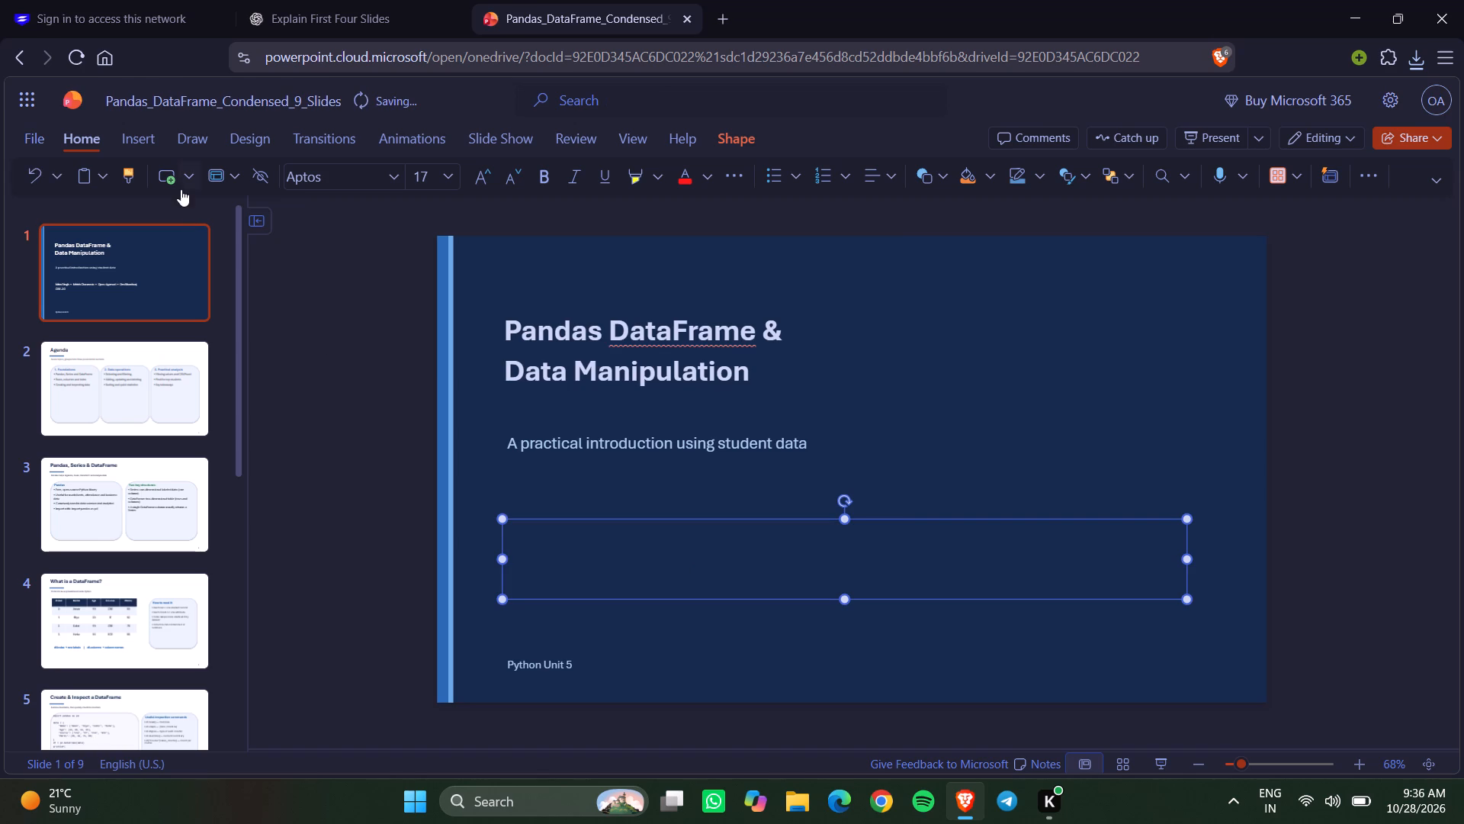
Insert a table of three columns and five rows on the title slide and place it below the subtitle.
click(148, 135)
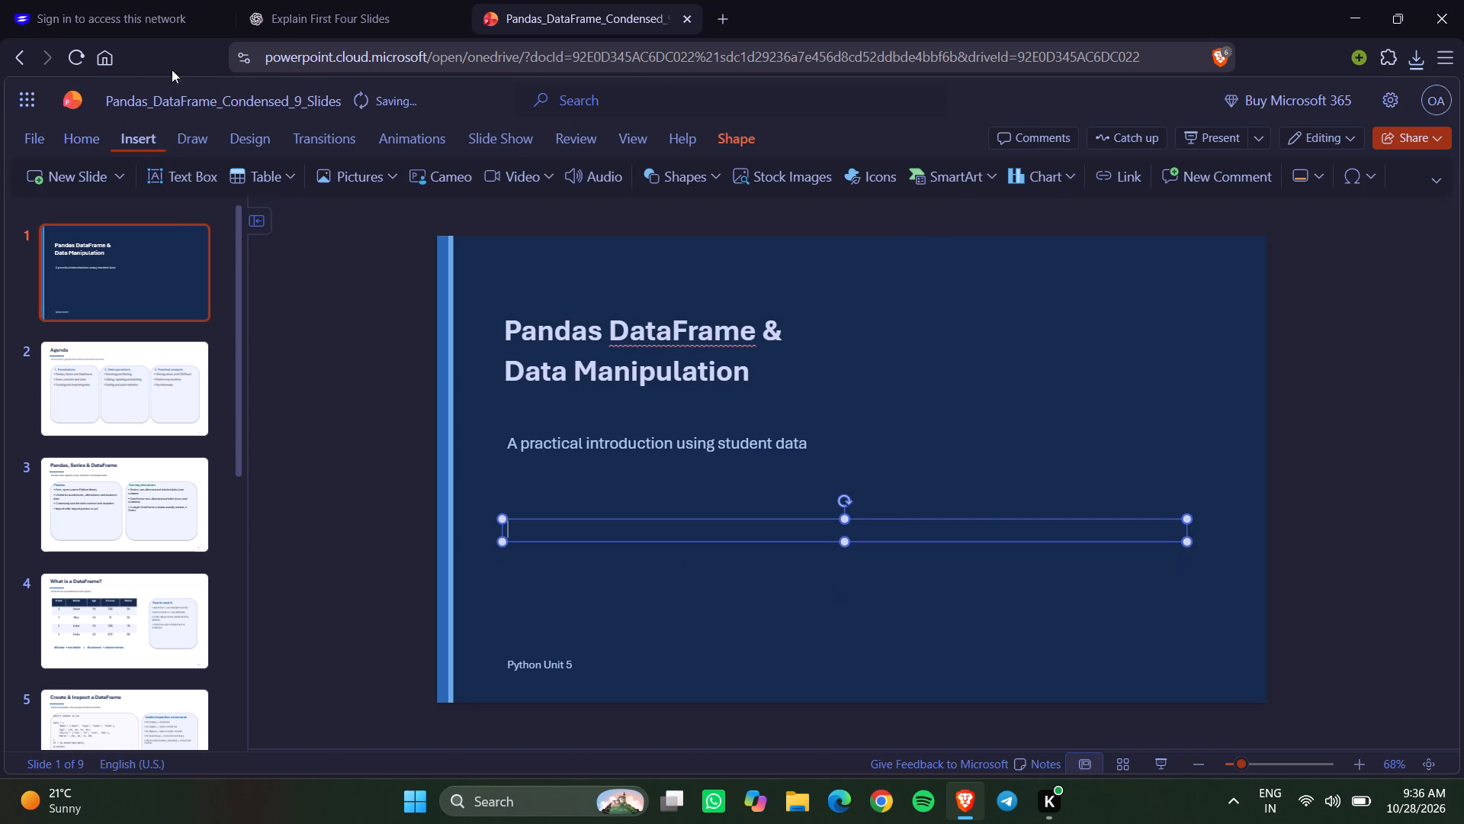
click(249, 178)
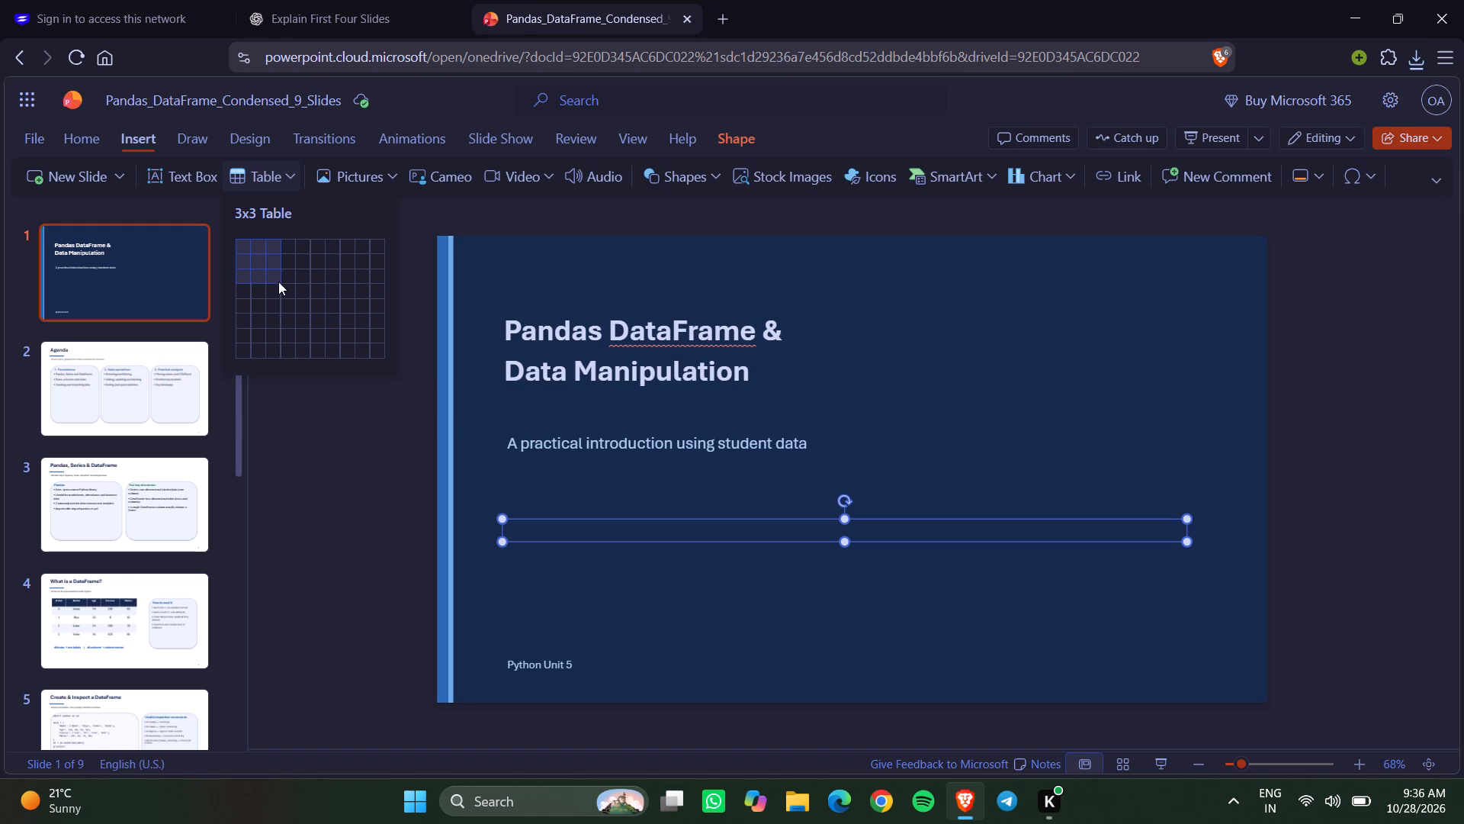
click(277, 304)
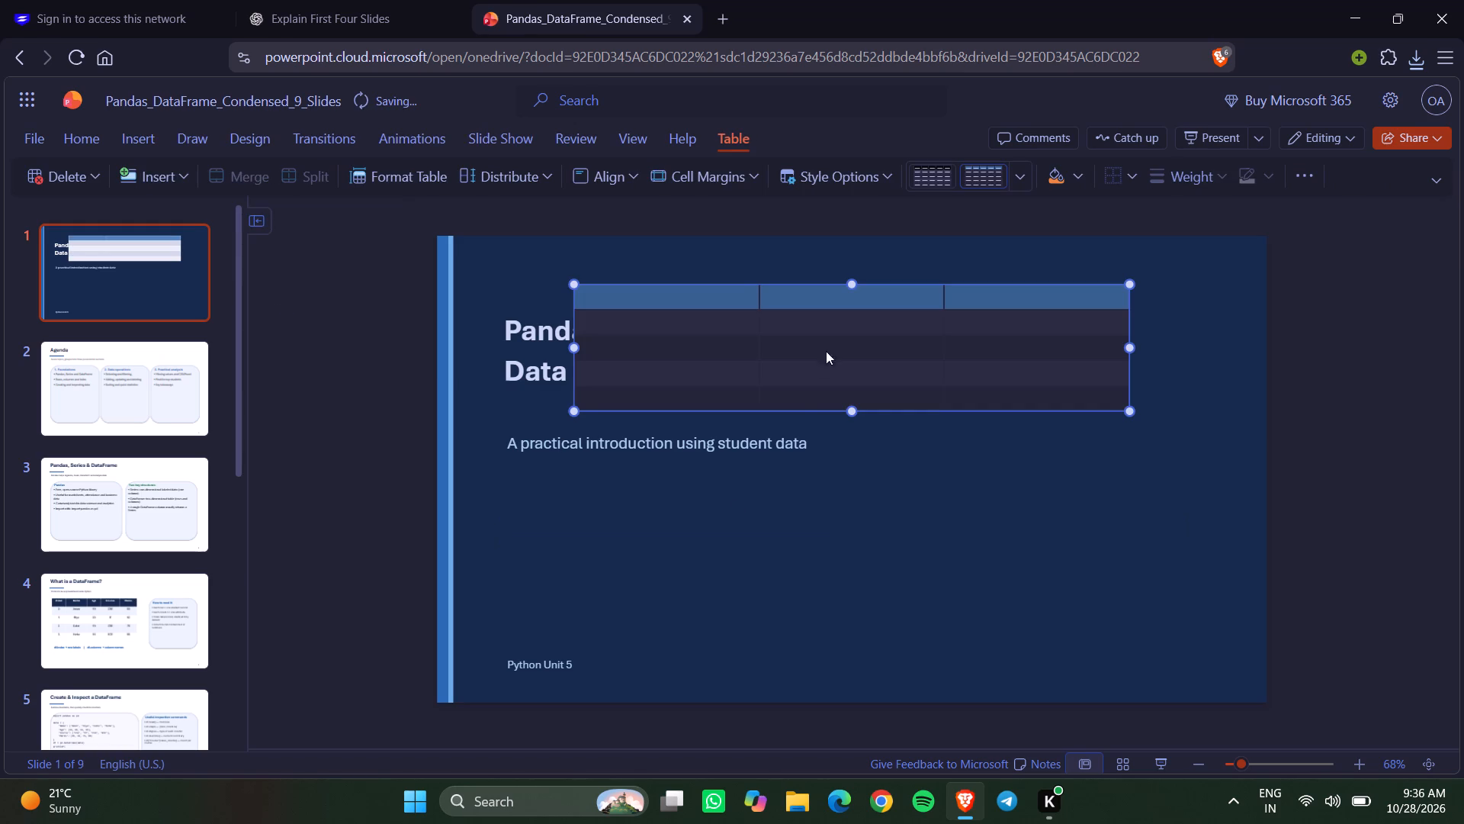
drag(831, 340, 840, 346)
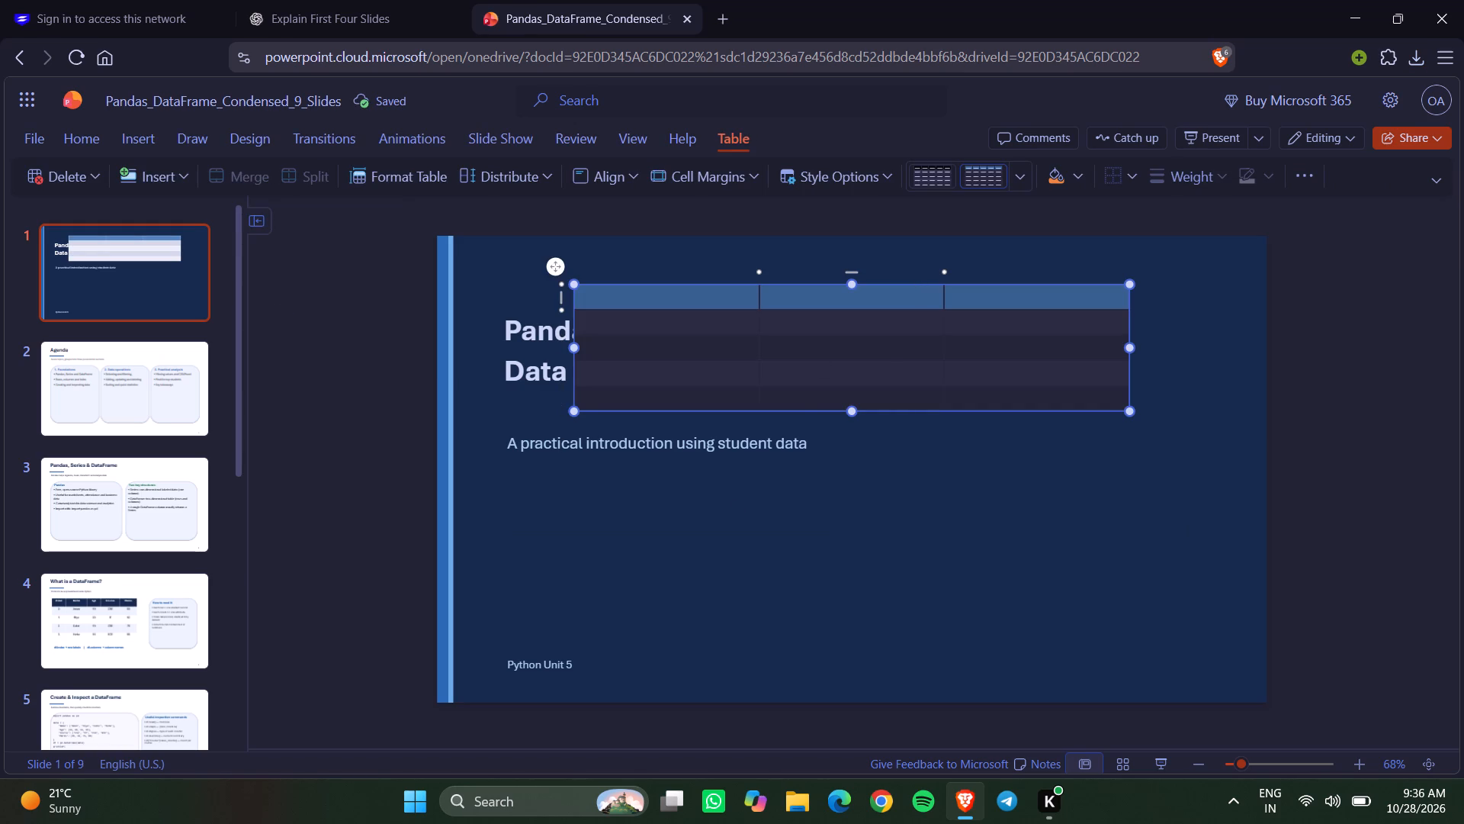
drag(905, 288, 889, 287)
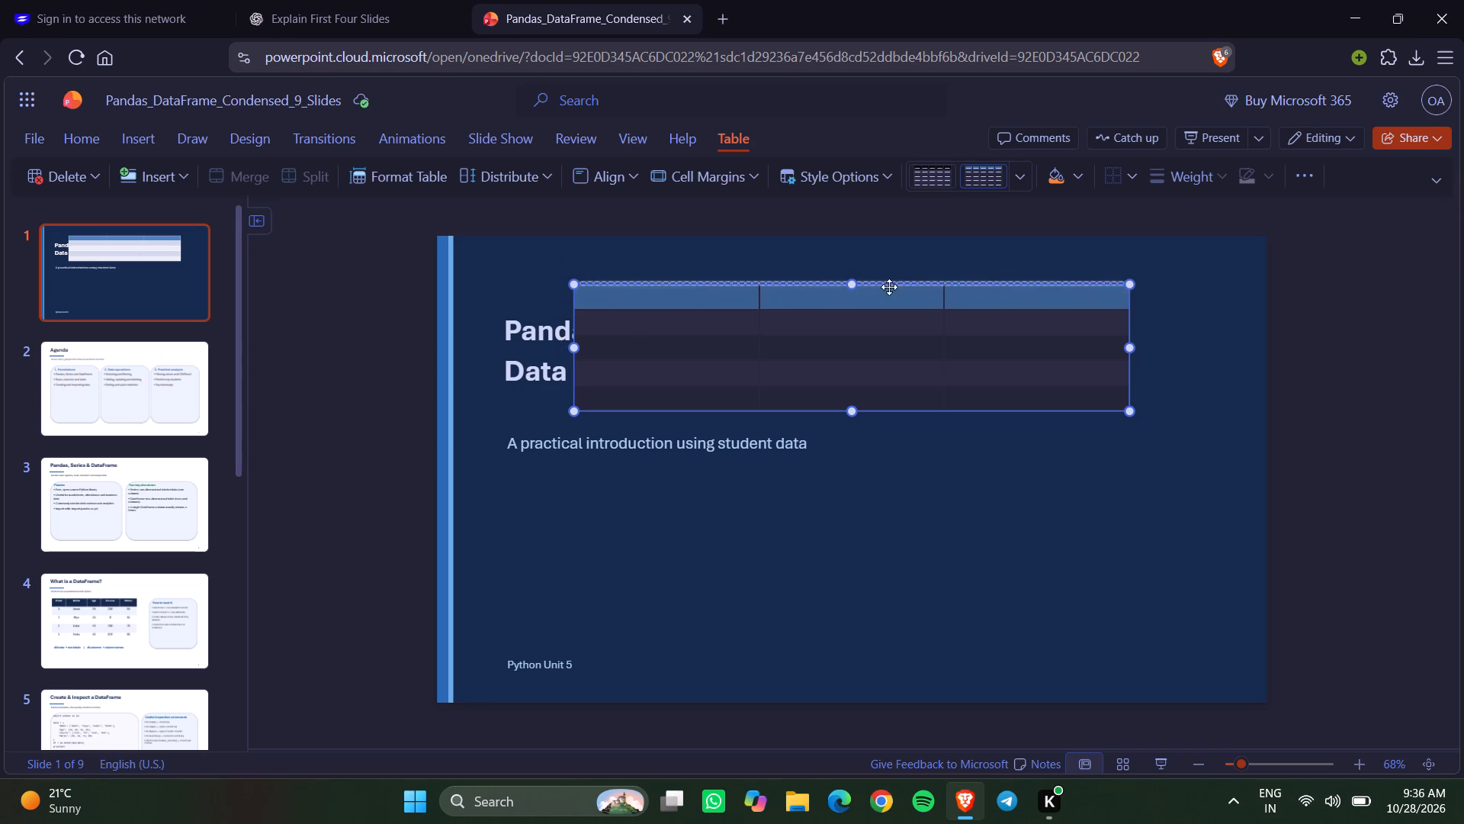
drag(889, 287, 888, 287)
drag(910, 285, 907, 397)
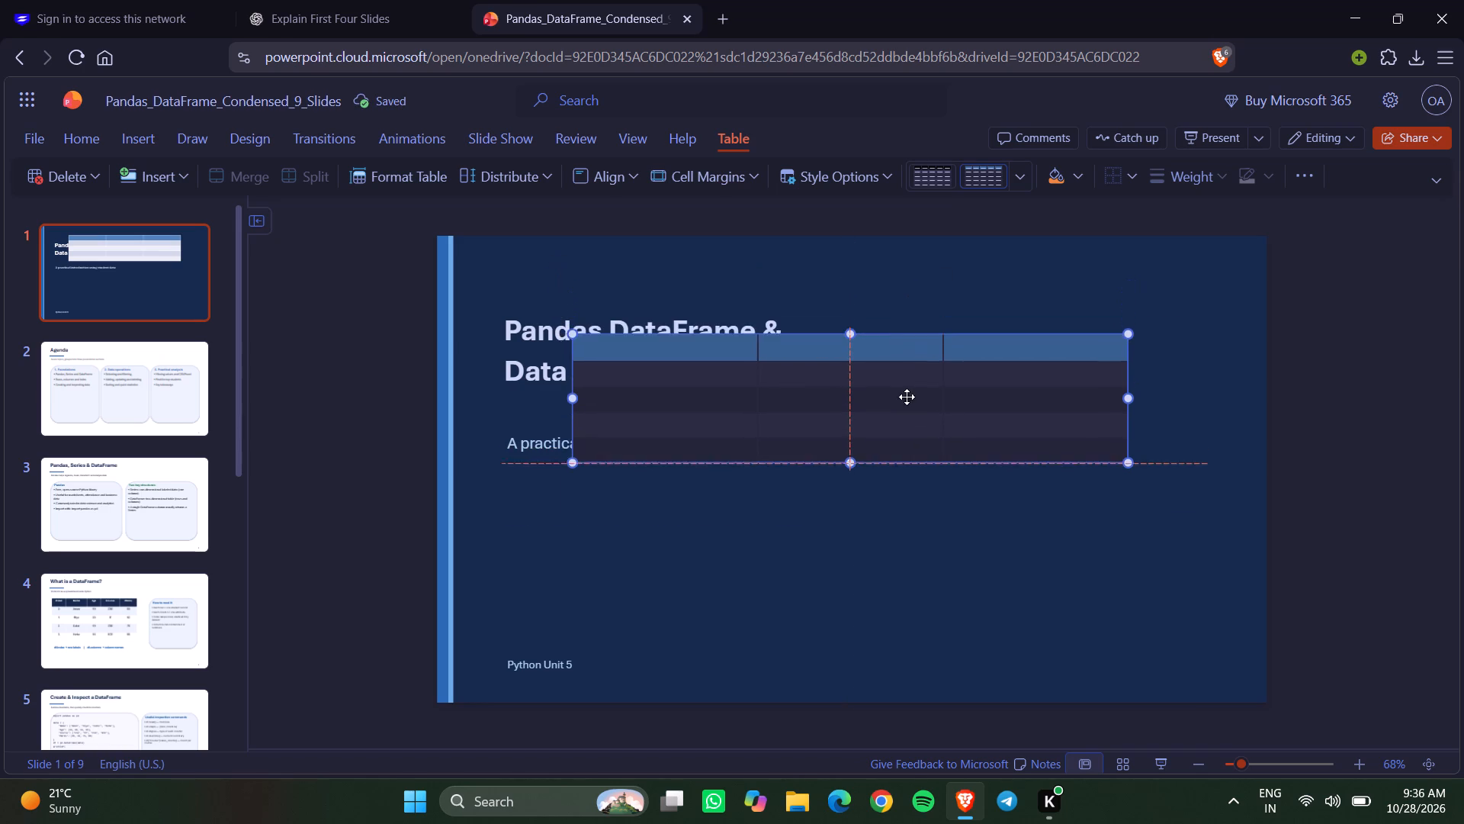
drag(907, 397, 905, 485)
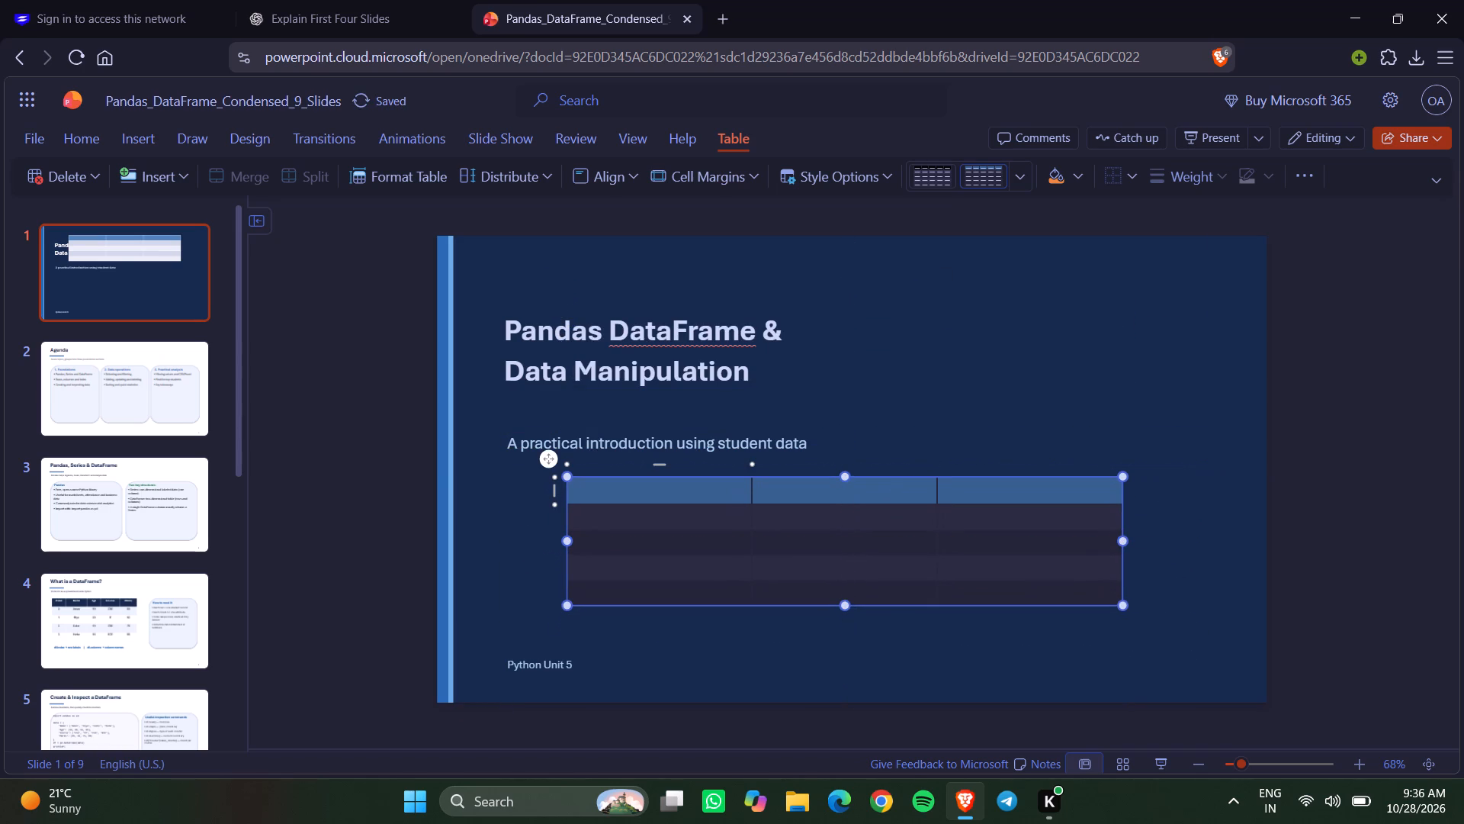
Fill the table's header row with Name, Class and Roll no.
click(695, 497)
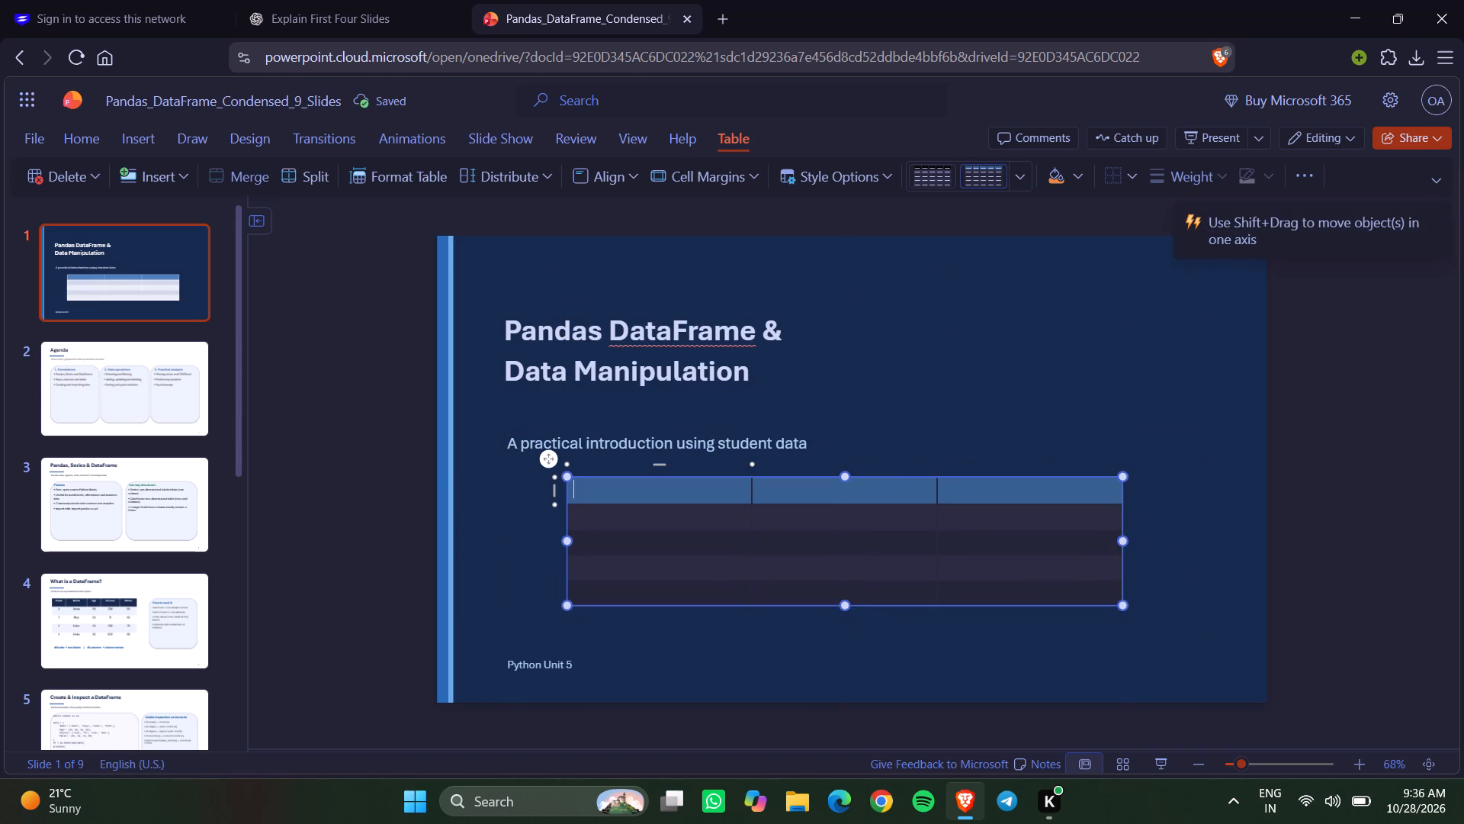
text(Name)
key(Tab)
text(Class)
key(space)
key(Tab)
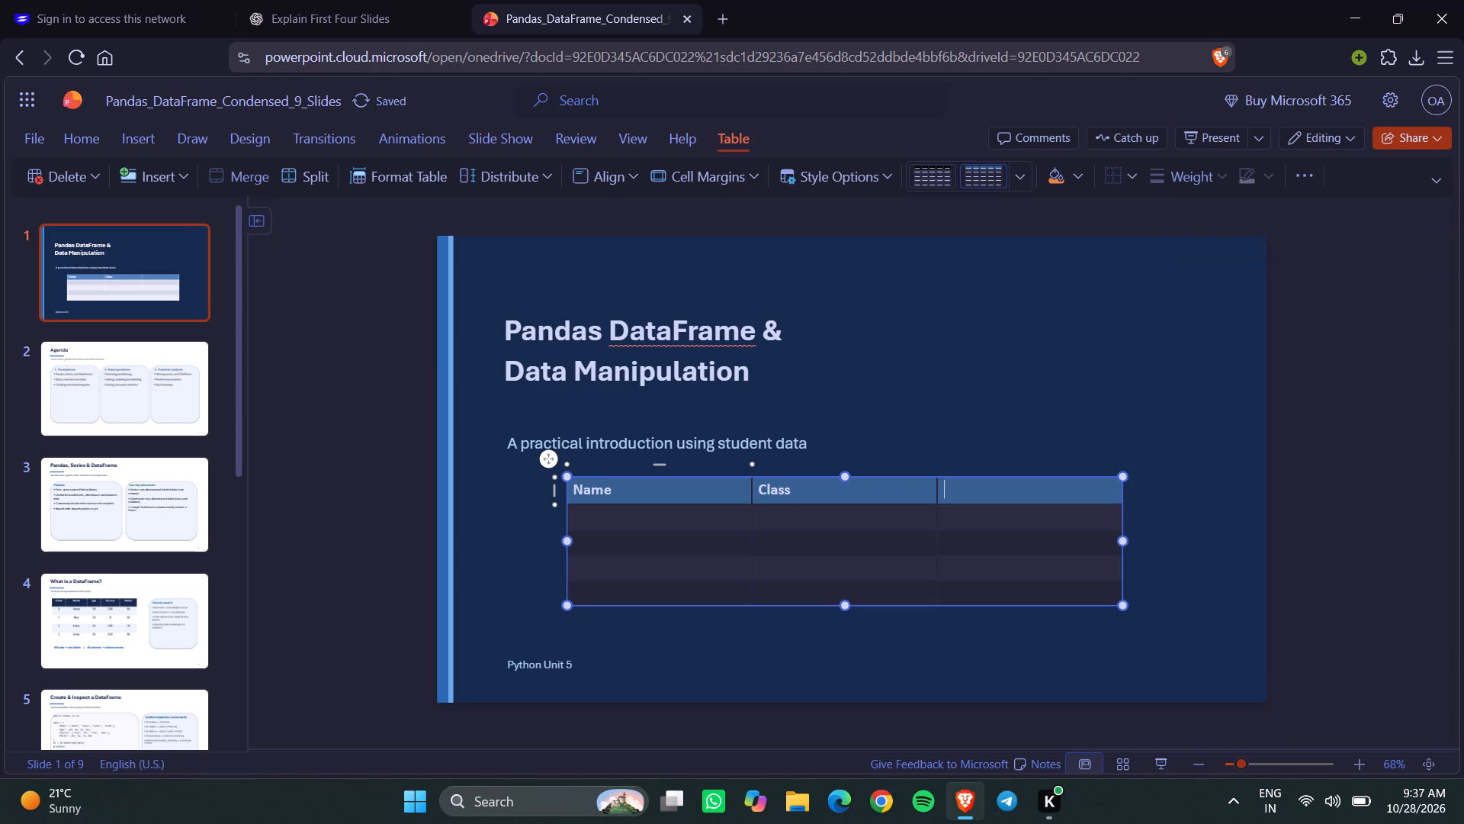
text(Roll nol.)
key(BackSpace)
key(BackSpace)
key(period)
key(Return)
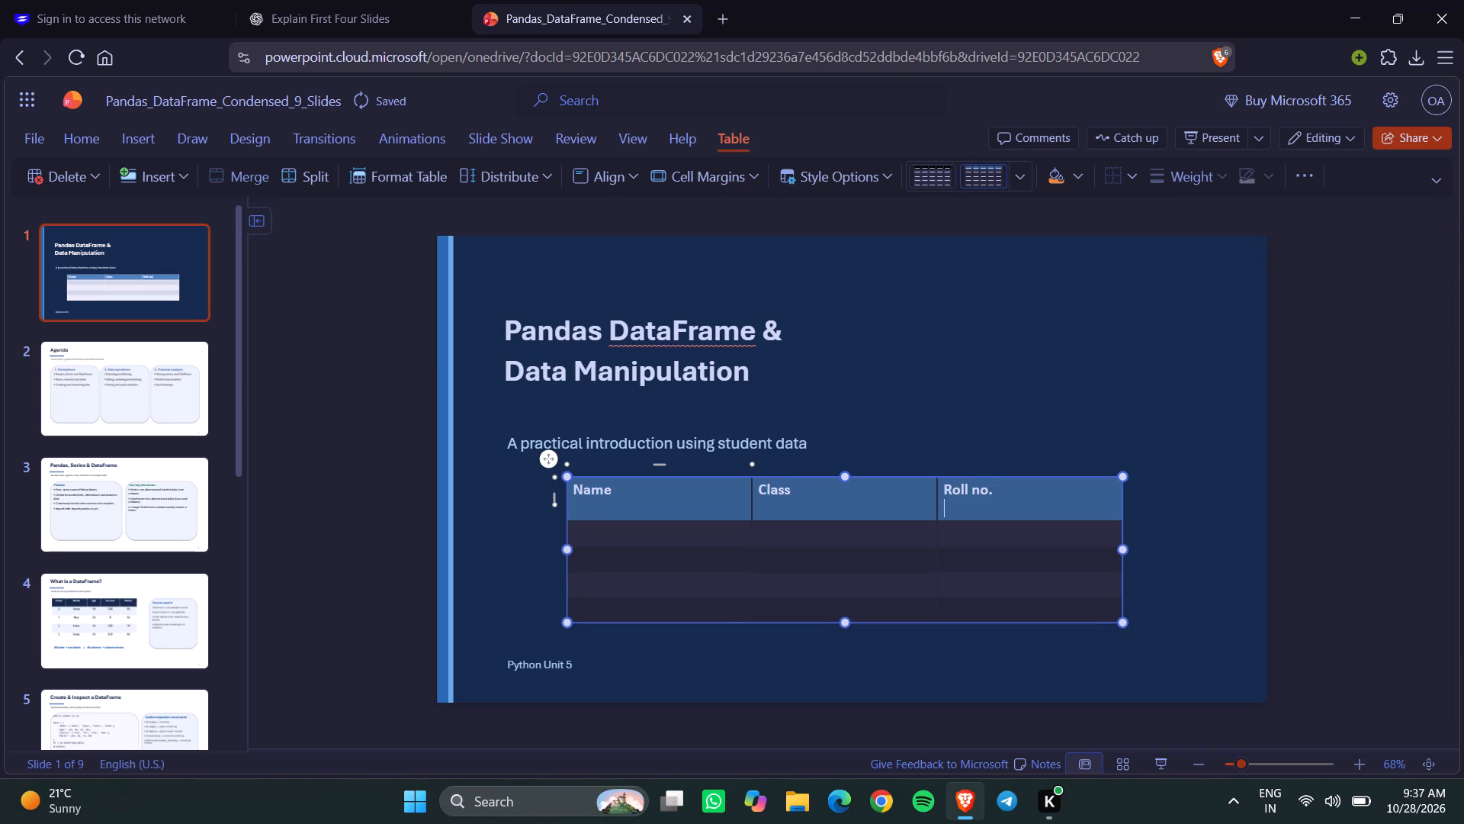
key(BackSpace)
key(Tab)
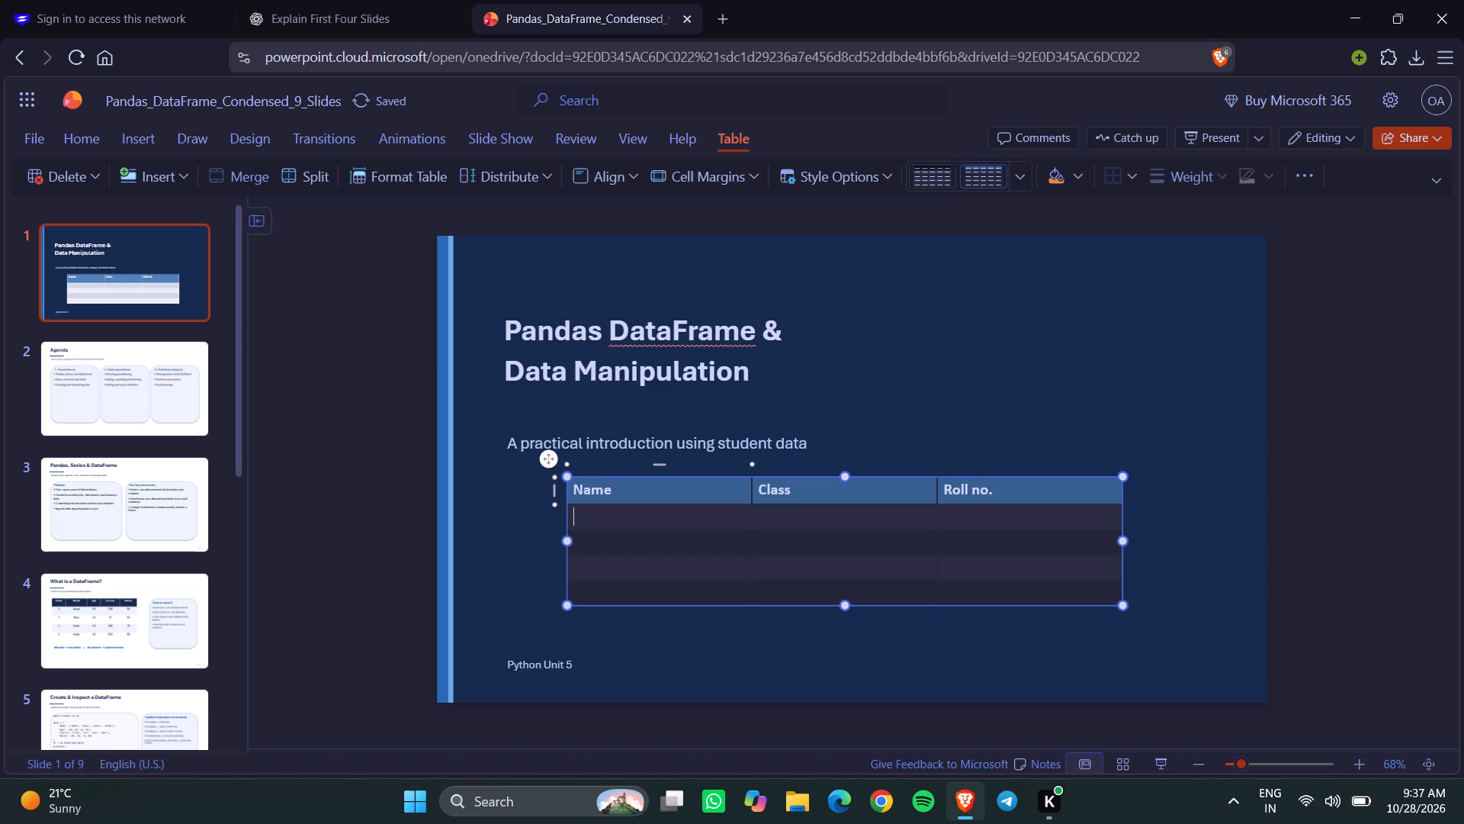
Fill the first row under the header with the first presenter's name, class CSE-2G and roll number.
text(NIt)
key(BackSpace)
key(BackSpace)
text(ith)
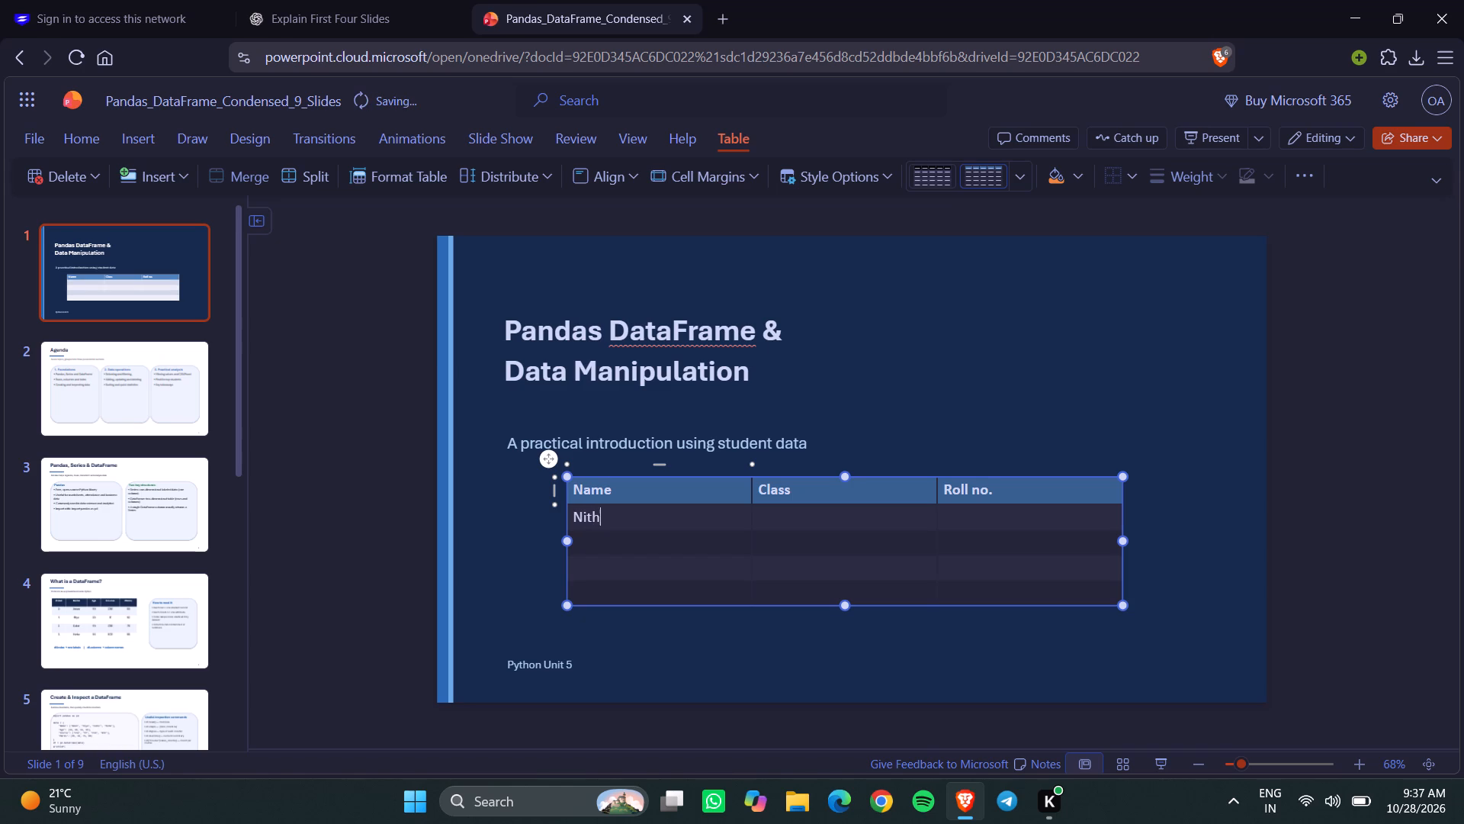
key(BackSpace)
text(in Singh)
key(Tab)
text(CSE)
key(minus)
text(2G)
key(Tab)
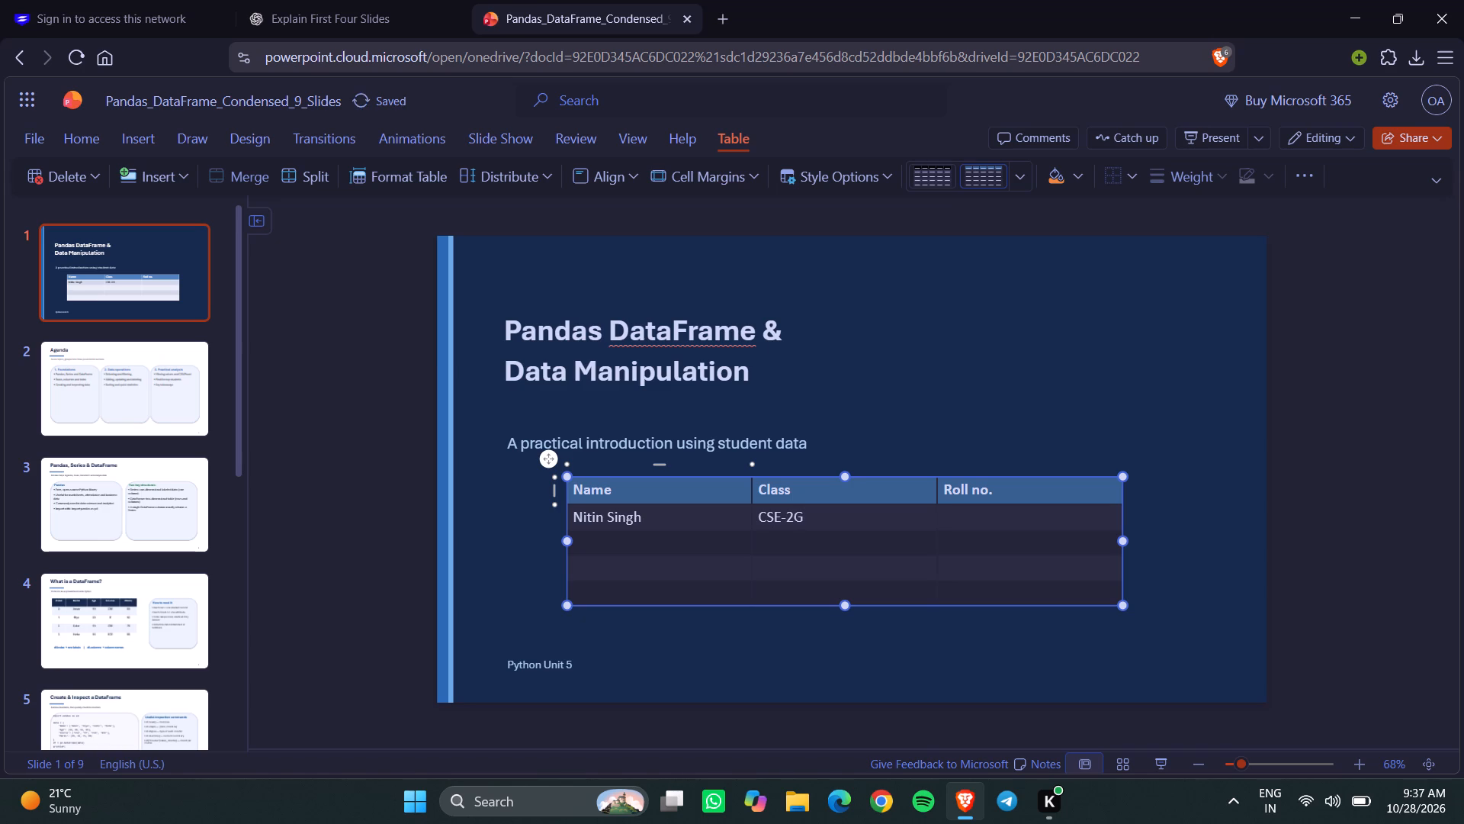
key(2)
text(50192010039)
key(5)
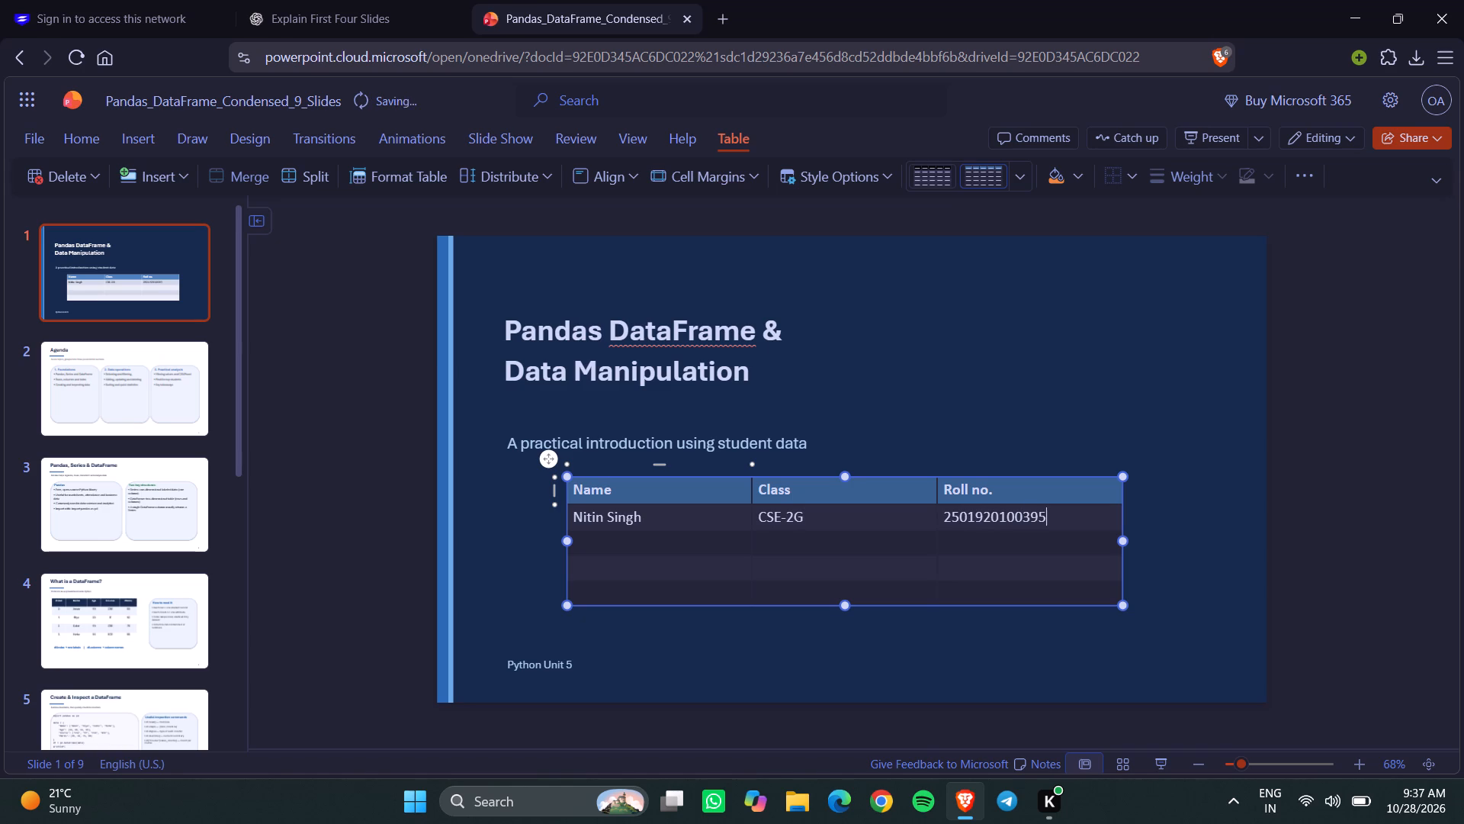
Copy the first presenter's roll number into the Roll no. cells of the other three rows, without extra line breaks.
click(1073, 508)
key(ctrl+a)
click(1058, 521)
key(ctrl+shift+Left)
key(ctrl+c)
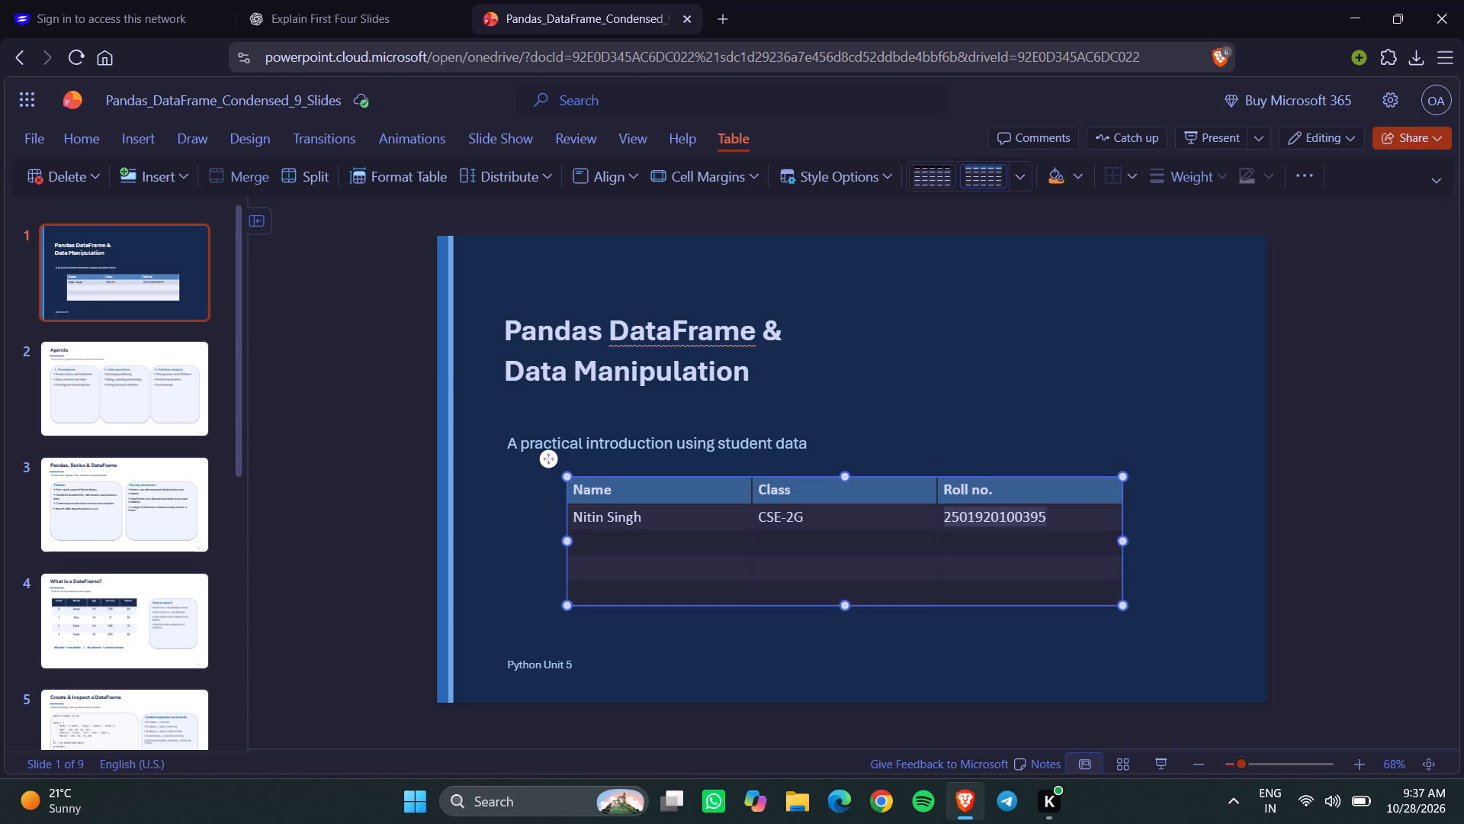
click(1045, 534)
click(1016, 549)
key(ctrl+v)
key(BackSpace)
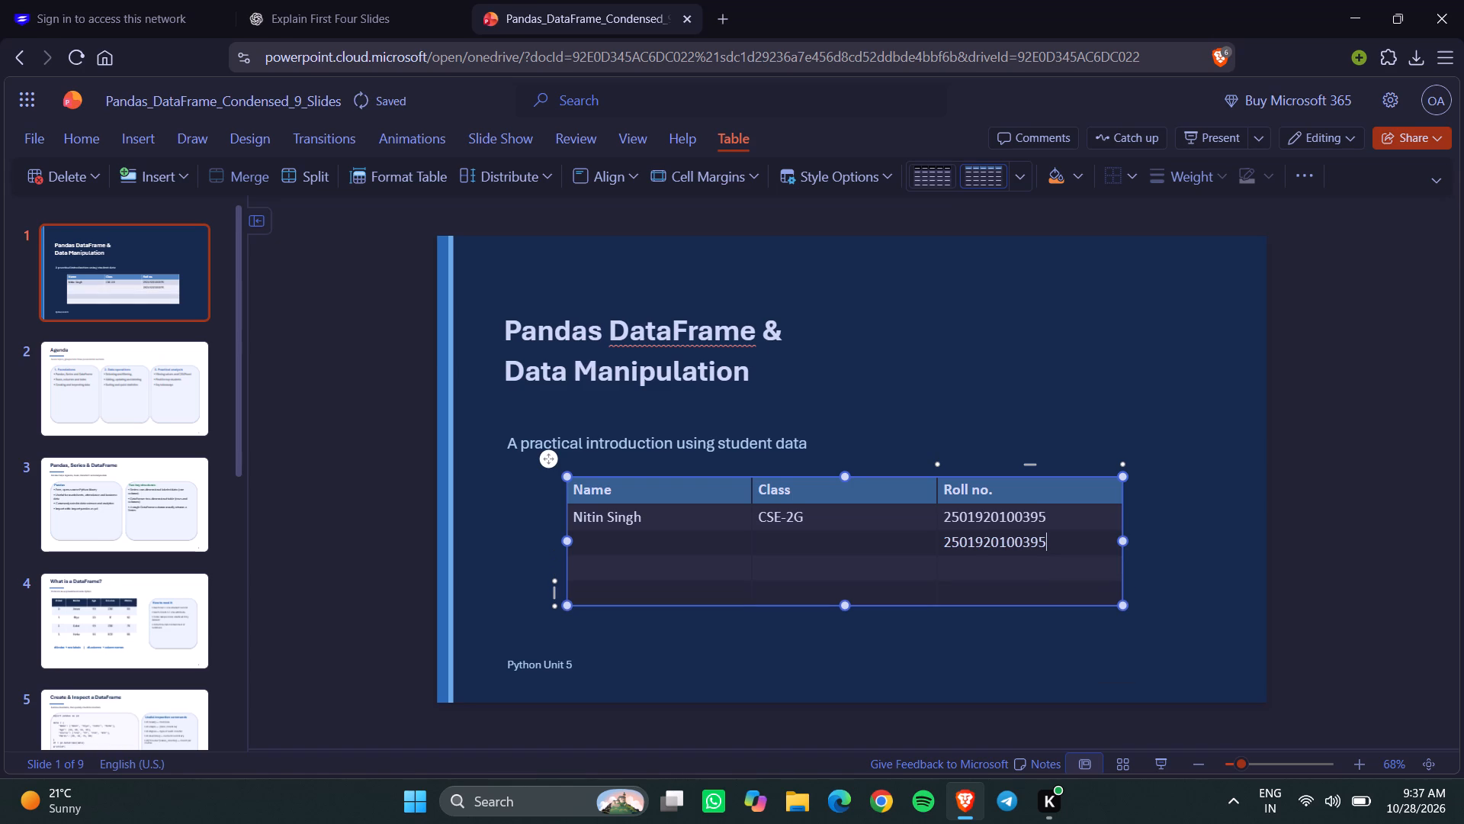
click(968, 569)
key(ctrl+v)
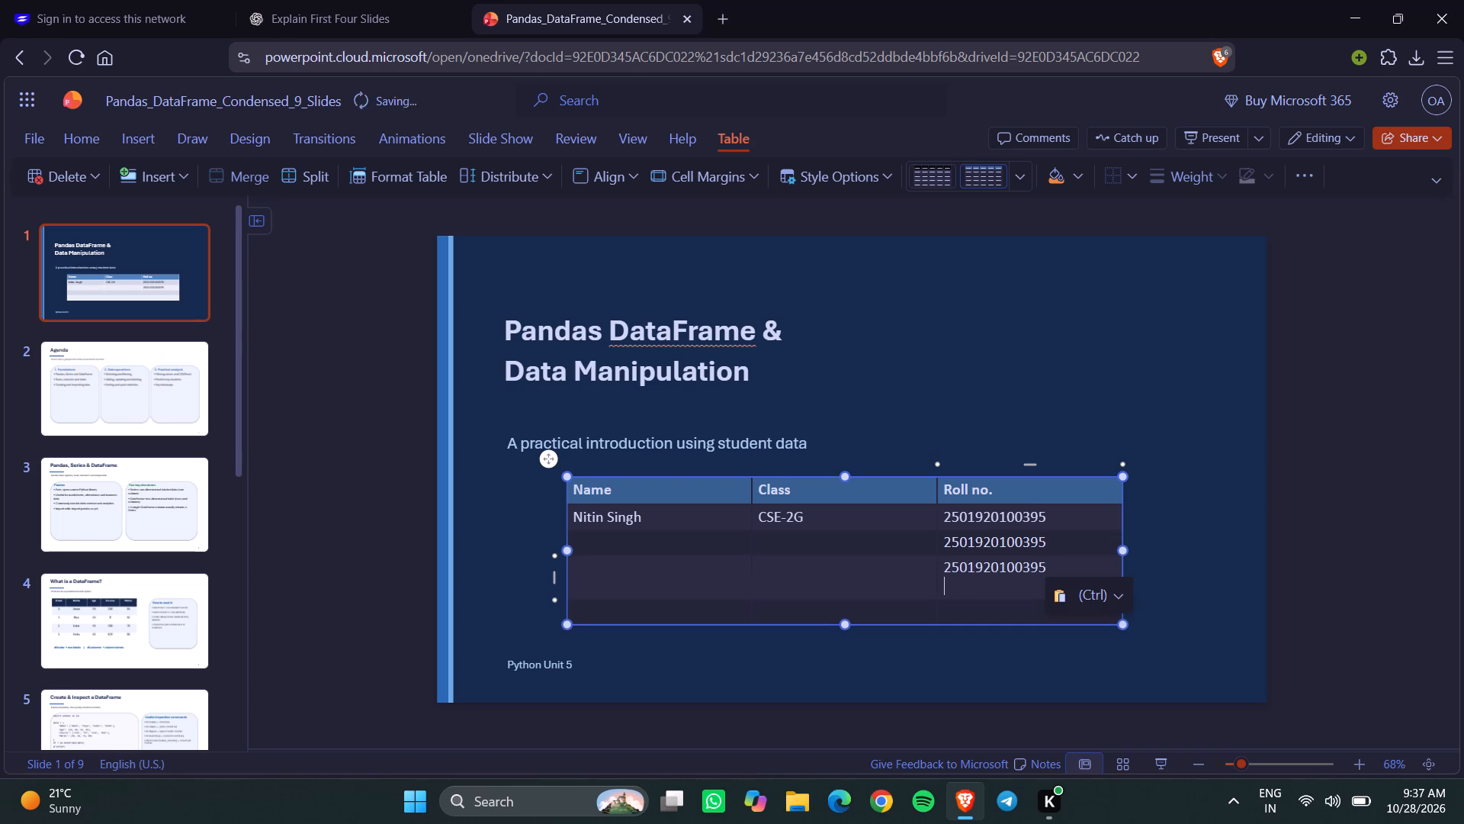
key(BackSpace)
click(964, 583)
click(962, 589)
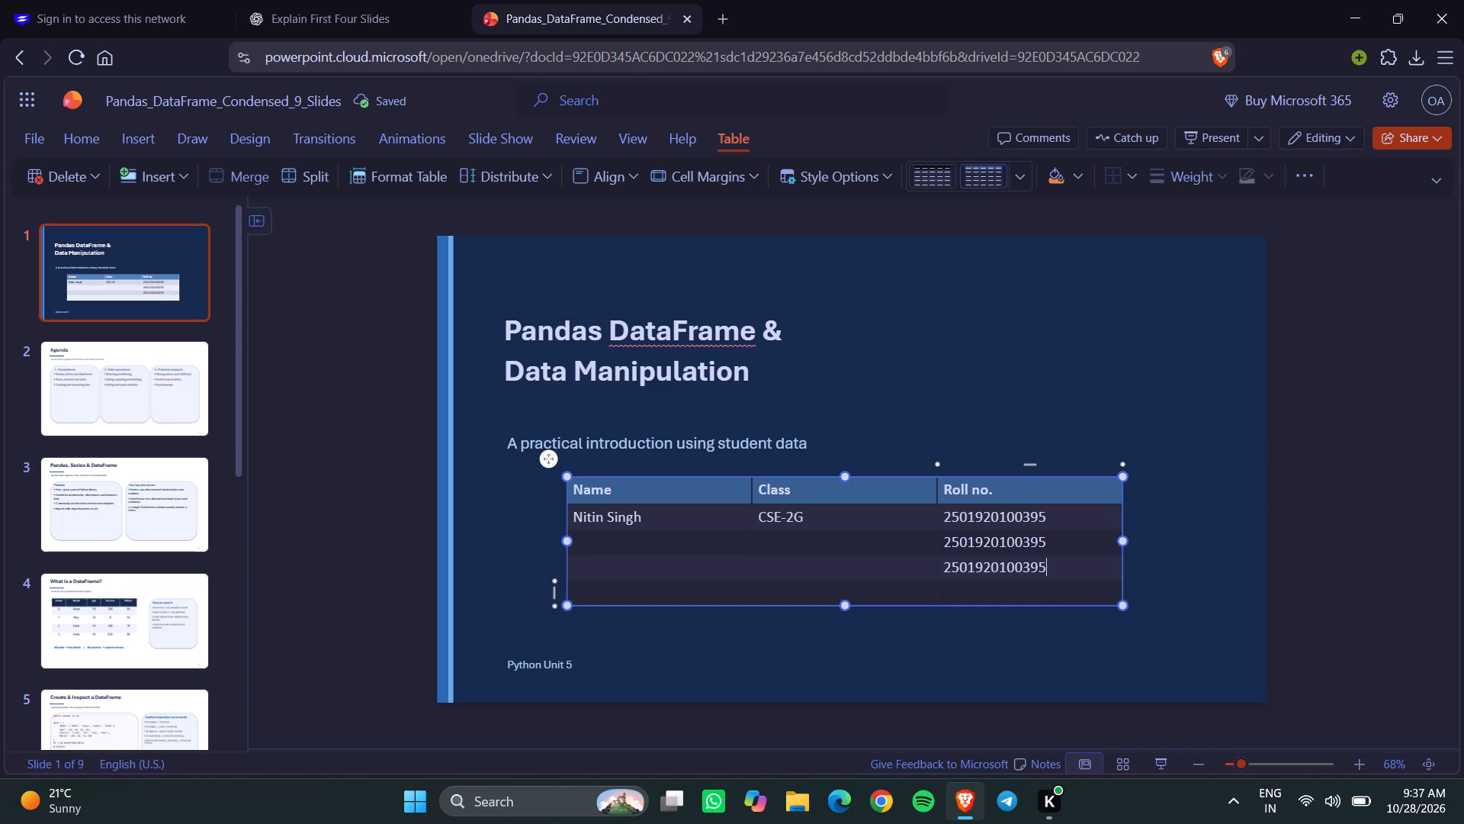
key(ctrl+v)
key(BackSpace)
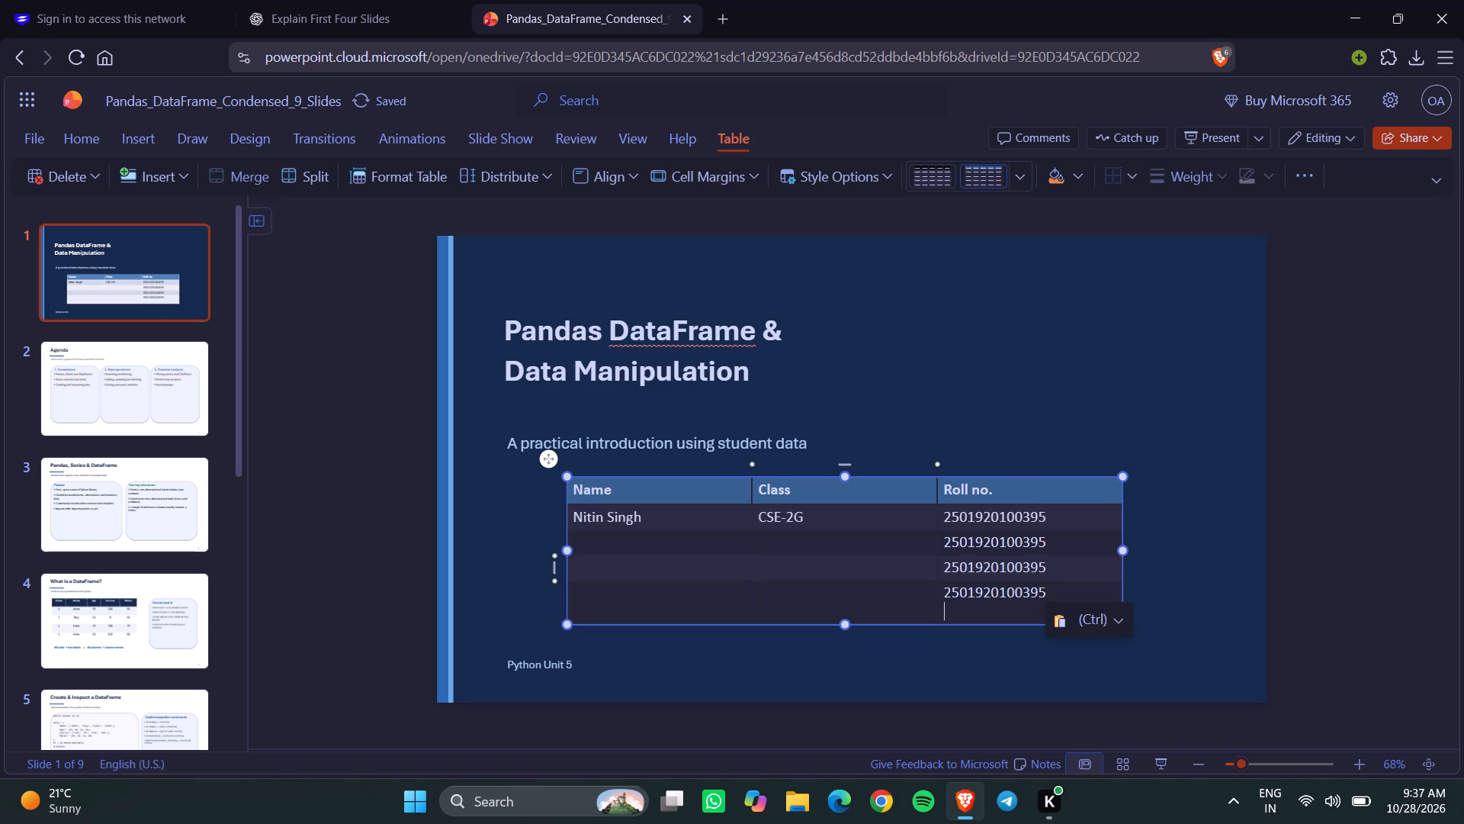
Copy the class CSE-2G into the Class cells of the other three rows, without extra line breaks.
drag(809, 520, 765, 521)
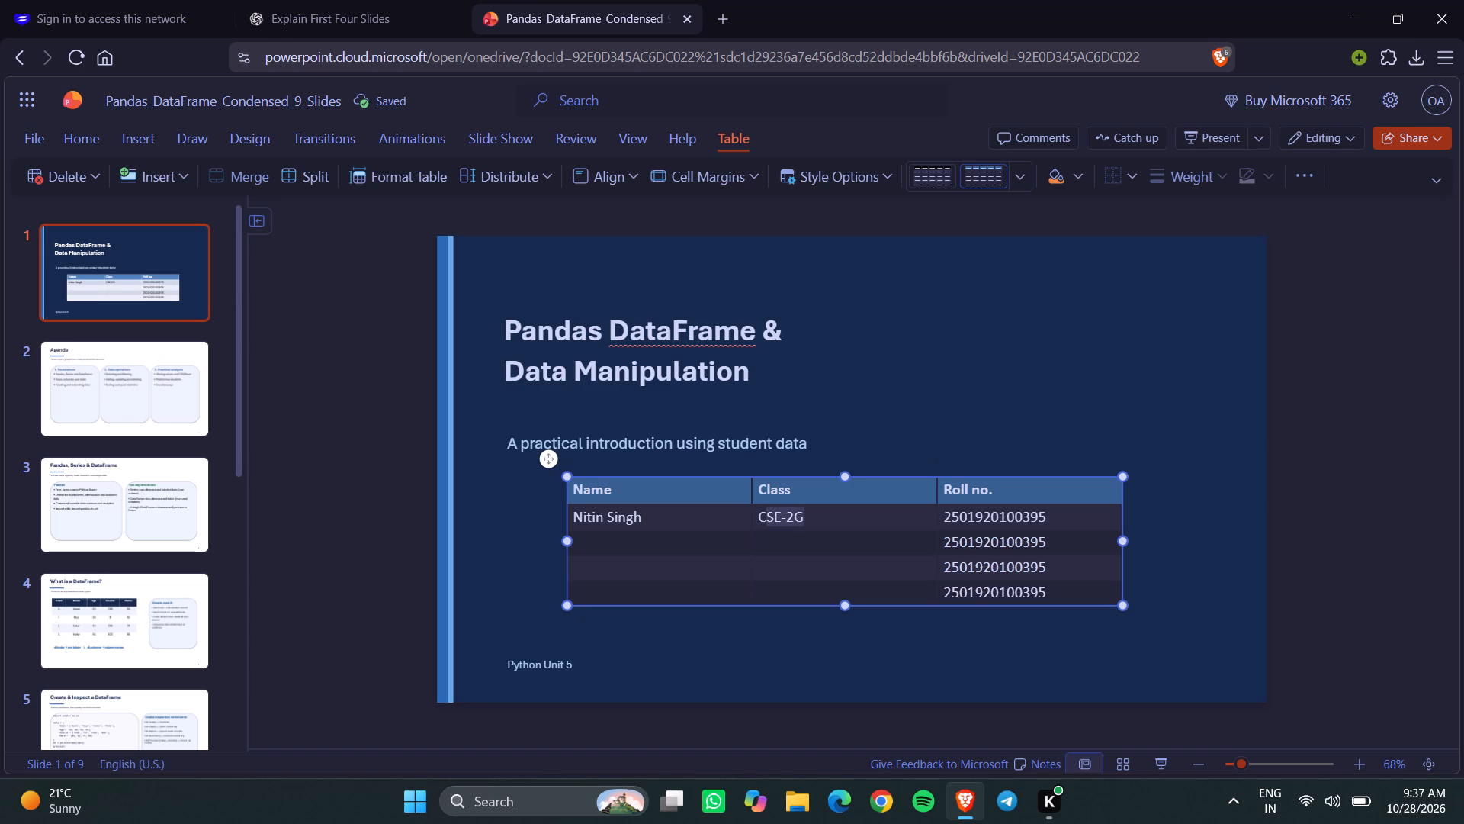
drag(765, 521, 759, 521)
key(ctrl+c)
click(775, 546)
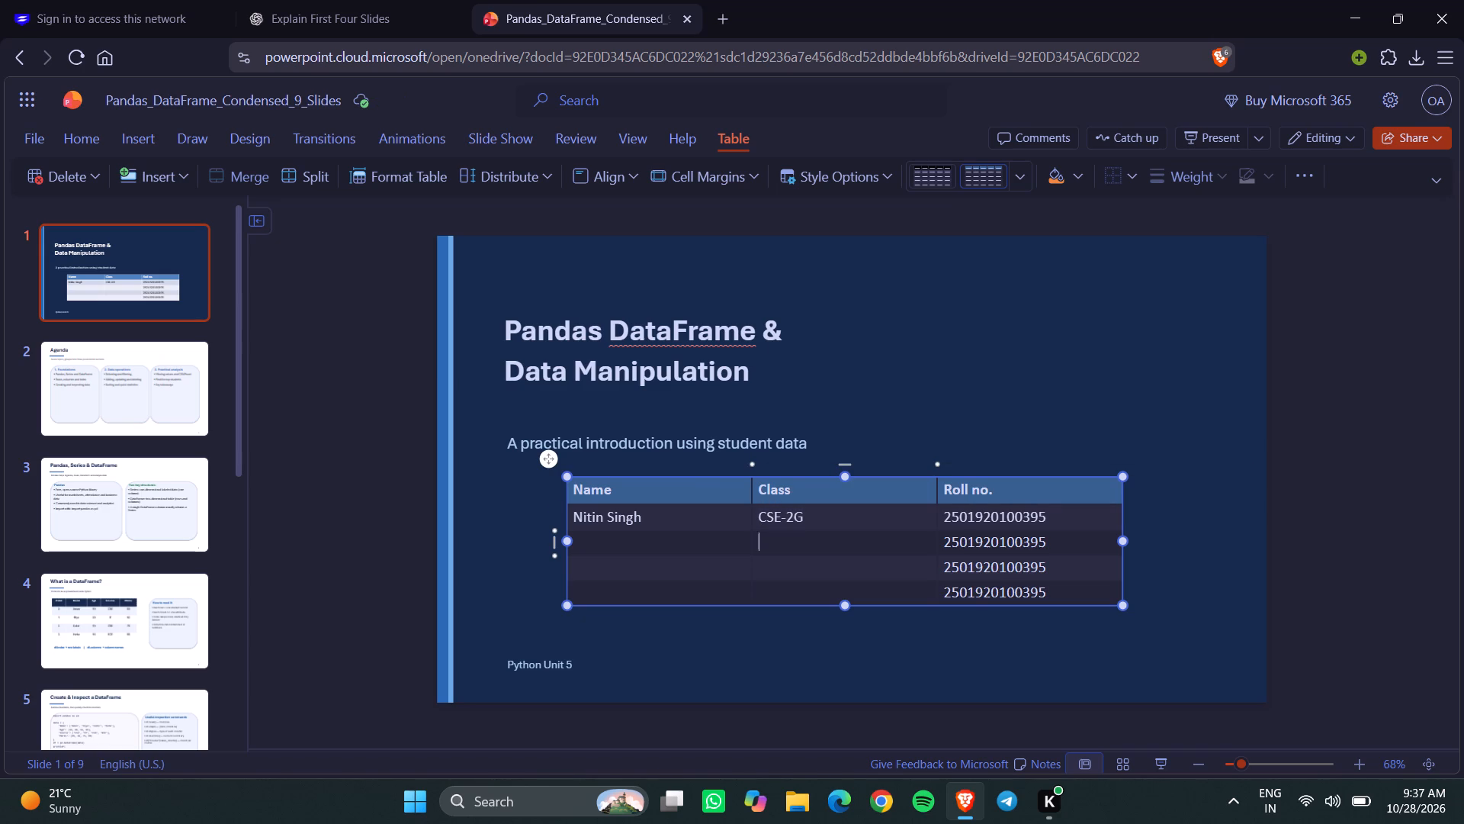
key(ctrl+v)
key(BackSpace)
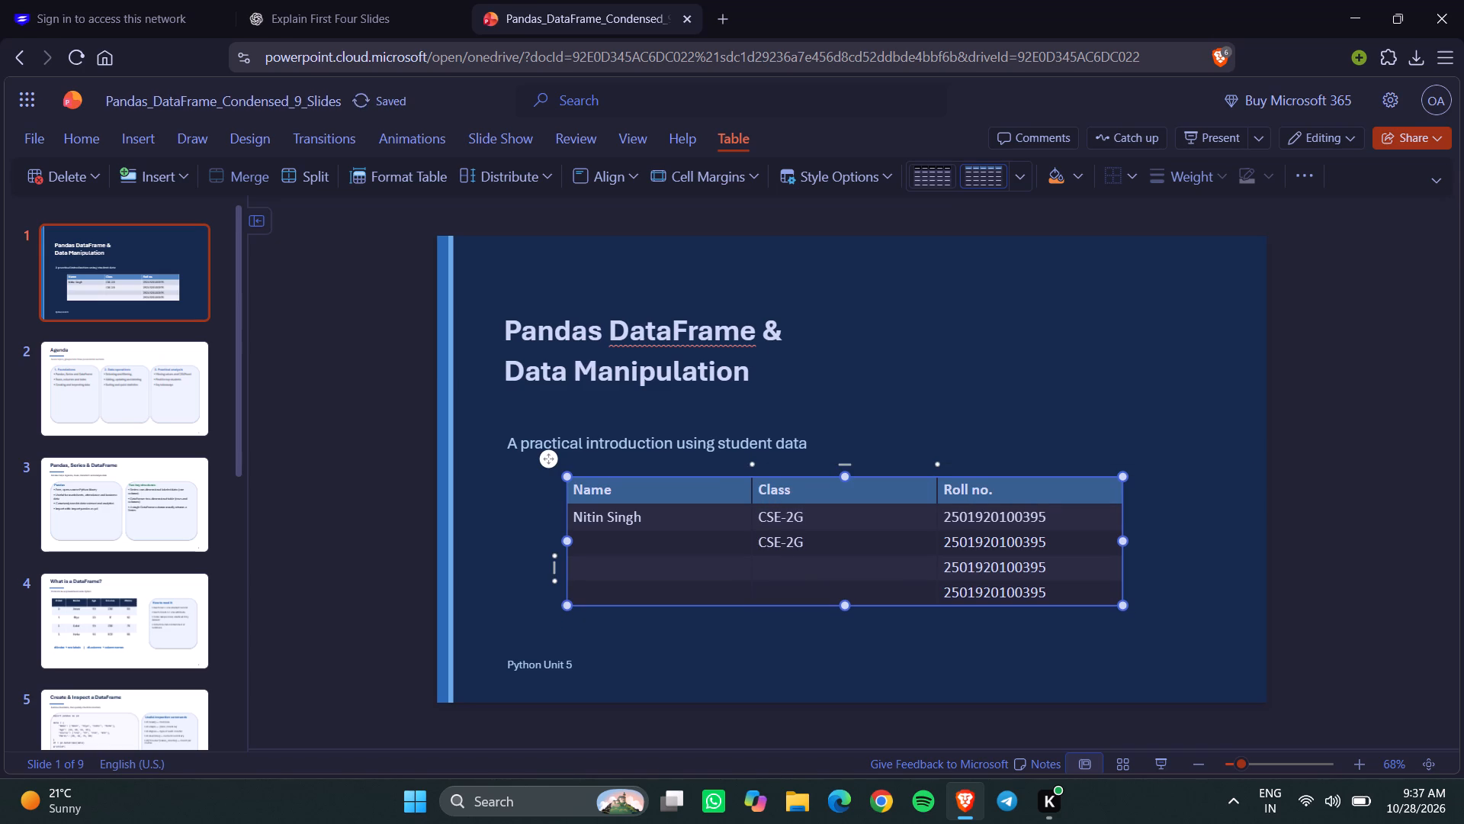
click(792, 571)
key(ctrl+v)
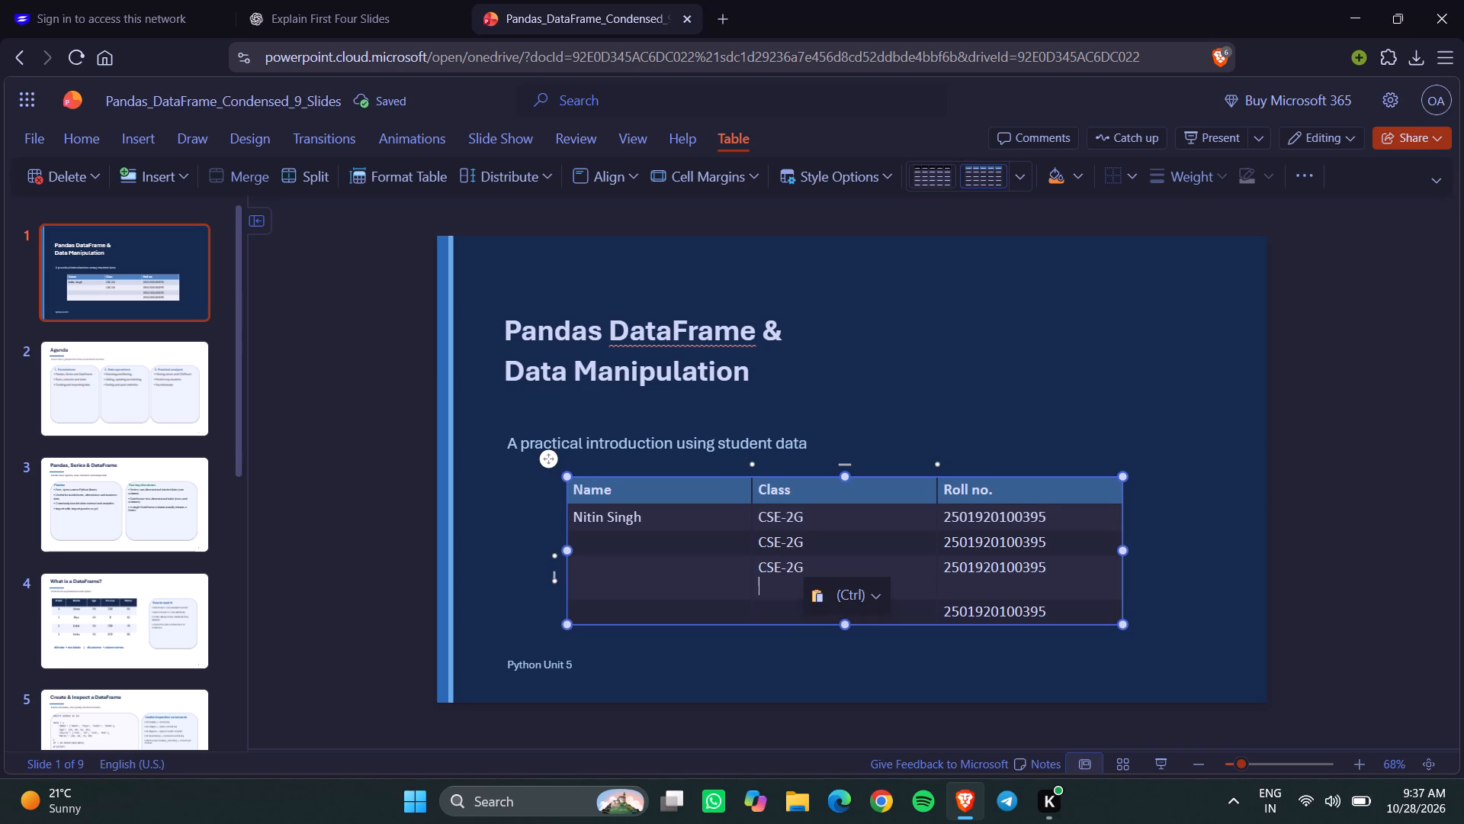
key(BackSpace)
click(796, 593)
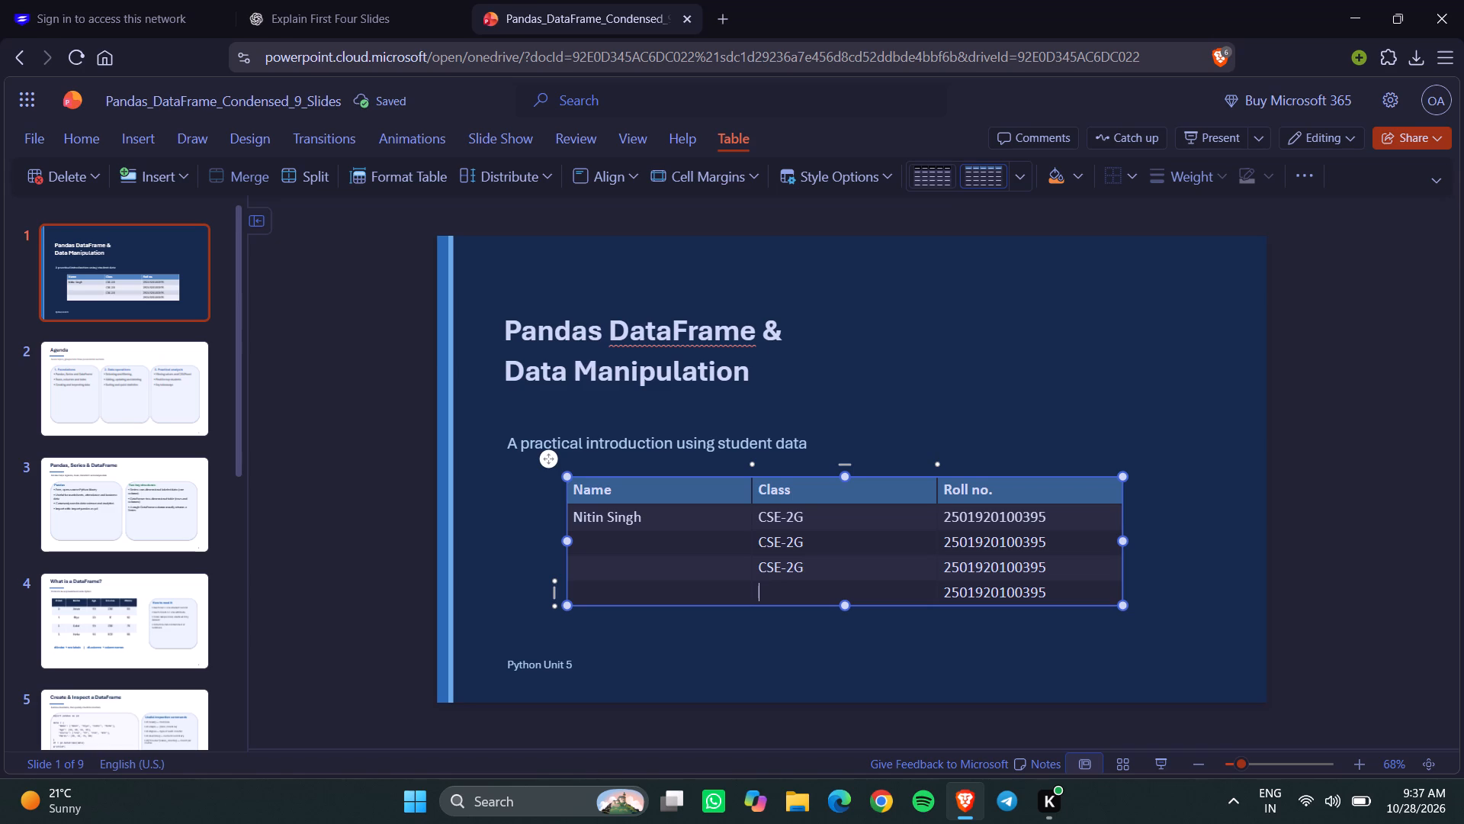
key(ctrl+v)
key(BackSpace)
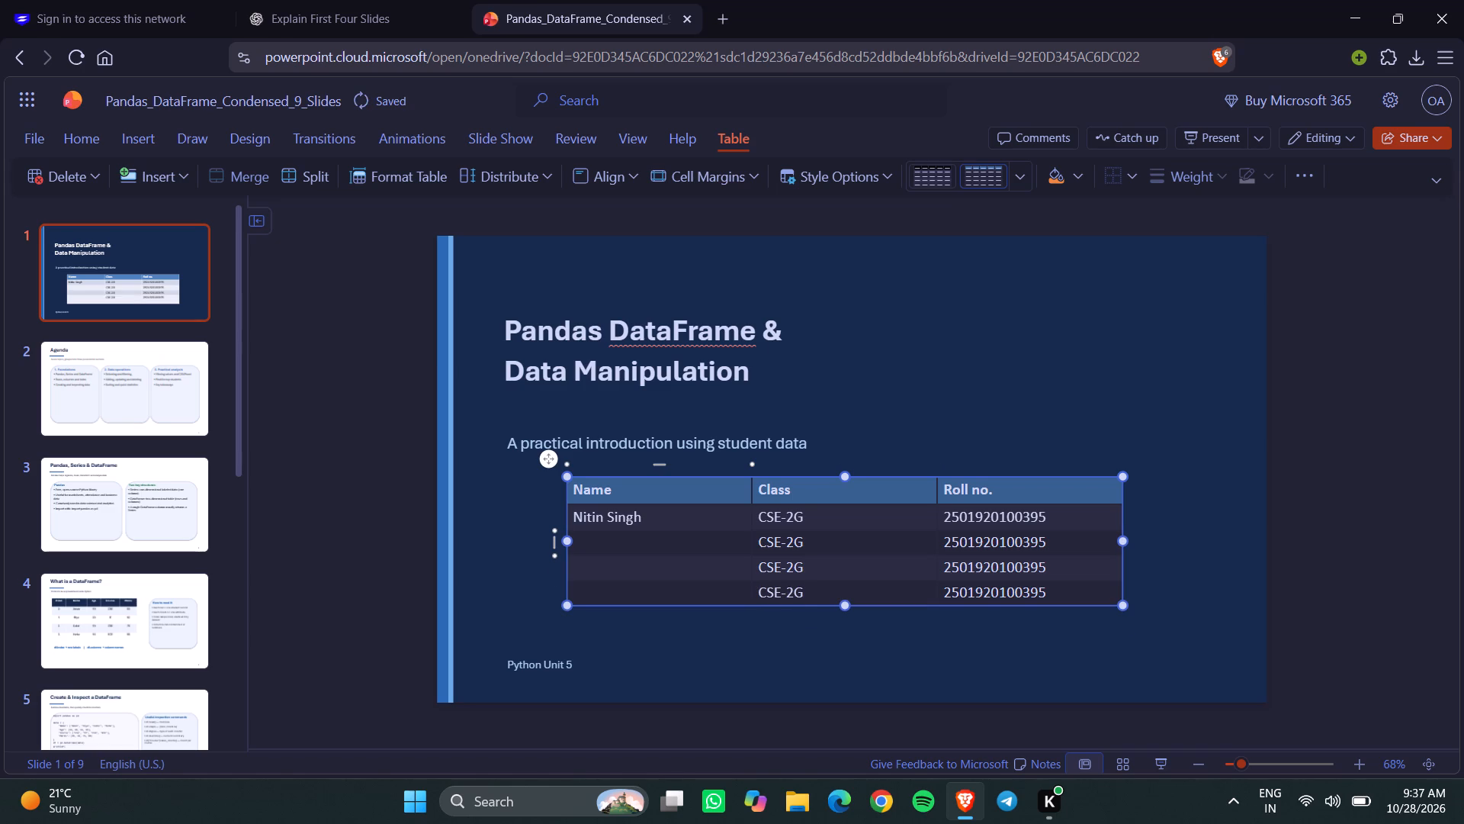
Enter the remaining three presenters' names in the Name cells of the second, third and fourth presenter rows.
click(628, 544)
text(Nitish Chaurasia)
click(615, 570)
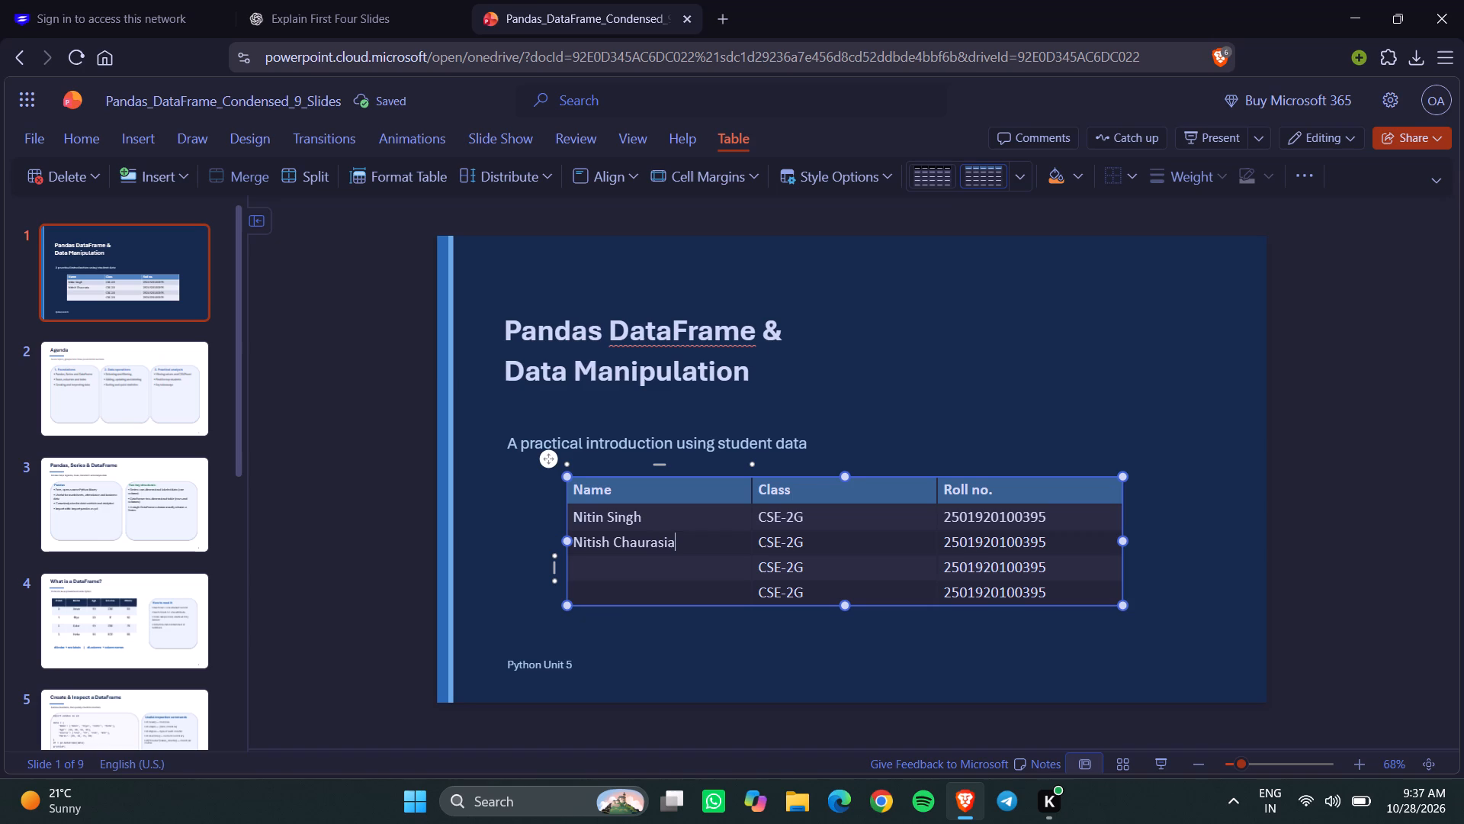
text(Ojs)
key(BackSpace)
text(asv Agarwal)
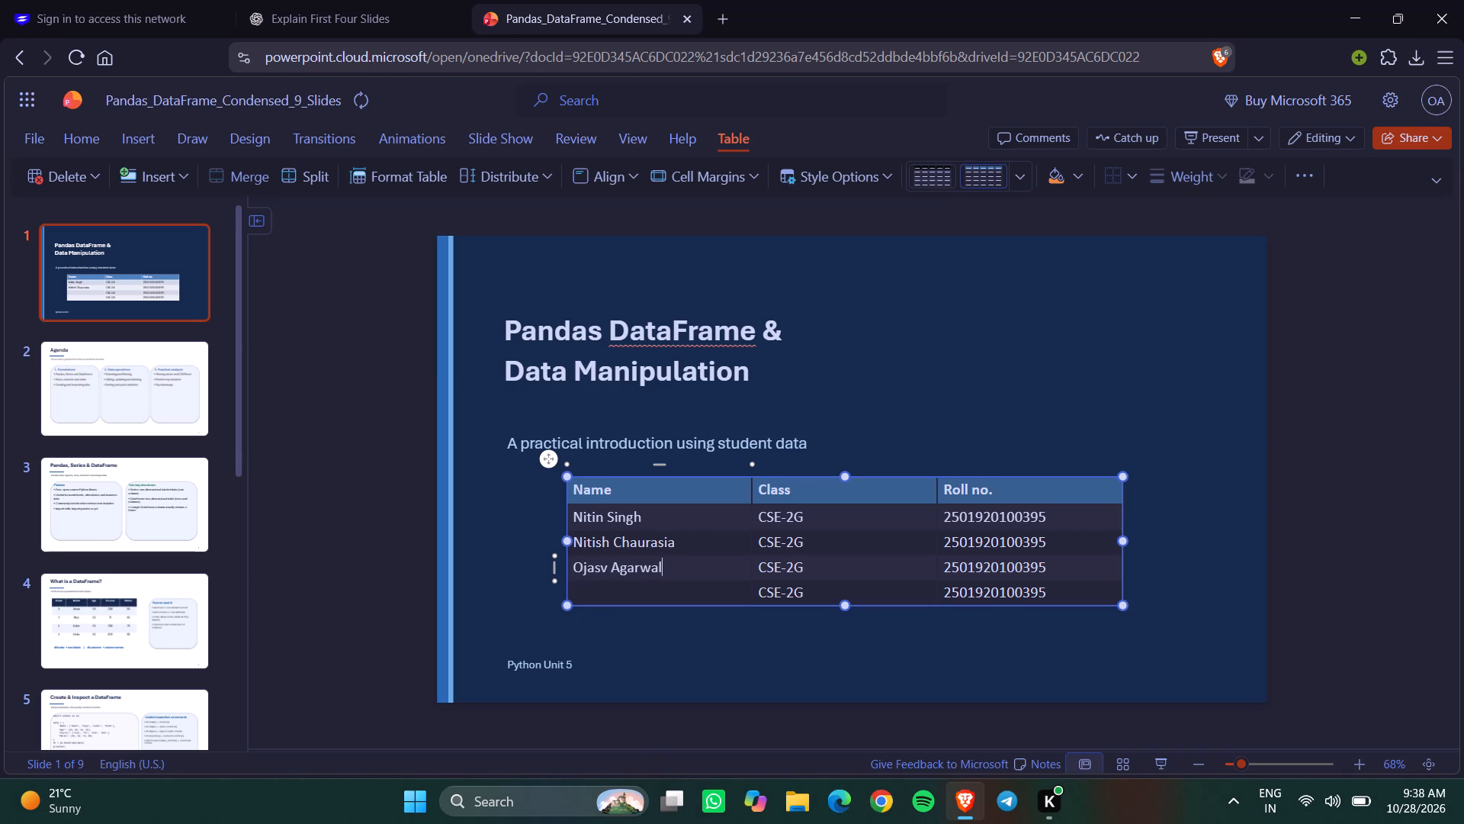
click(625, 591)
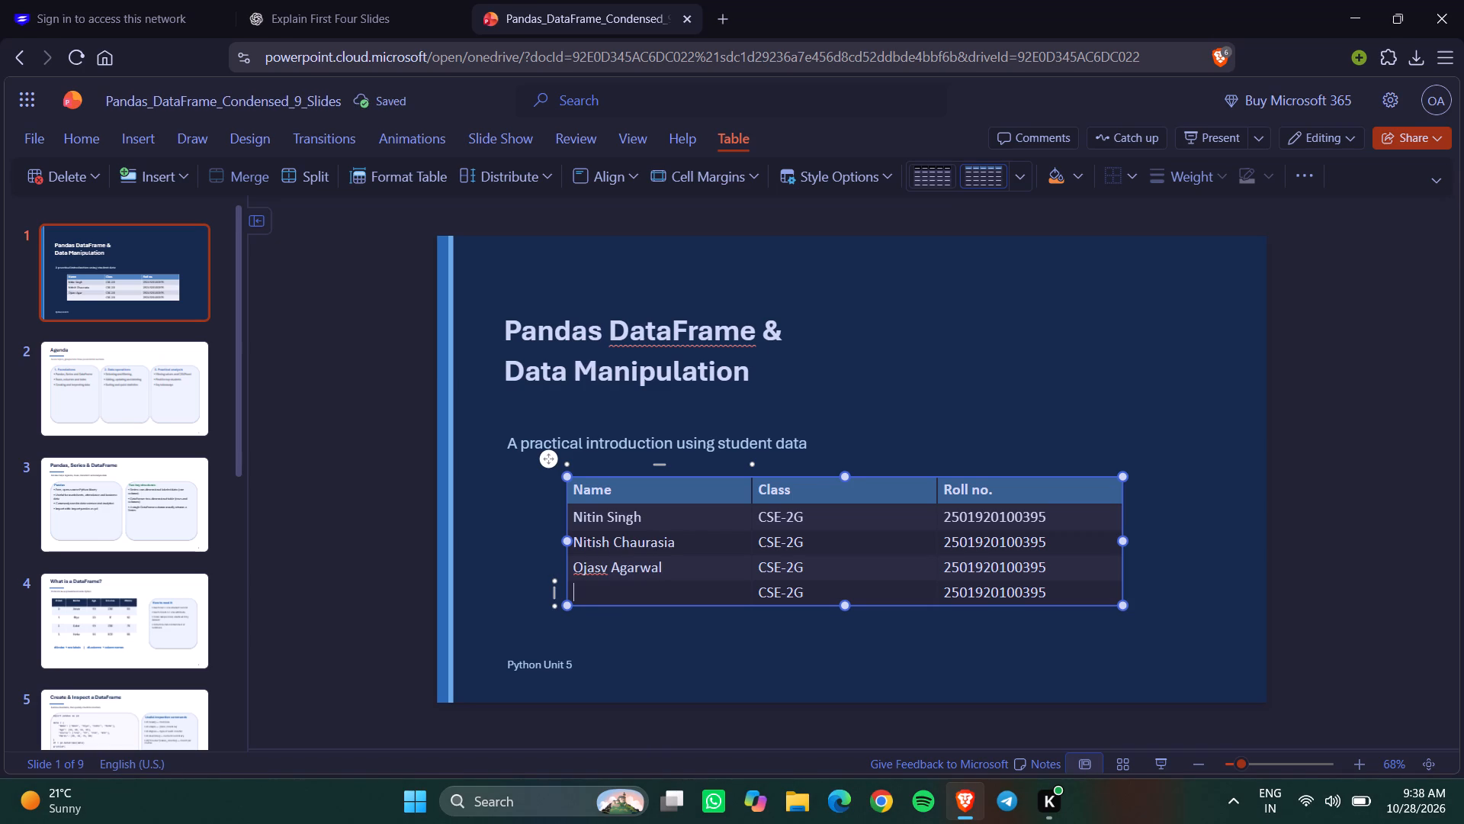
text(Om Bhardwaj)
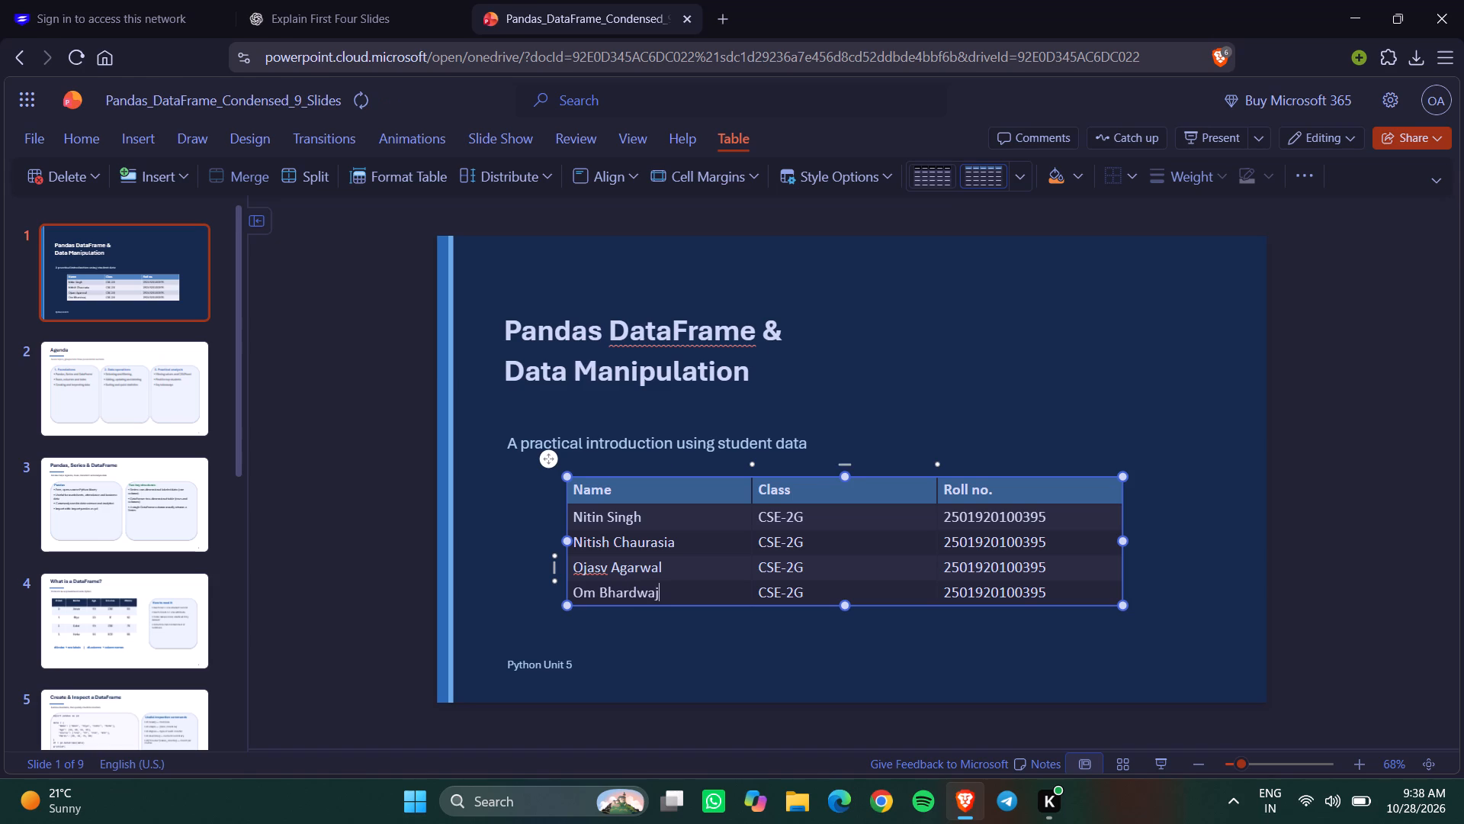
Change the last digit of the roll numbers in the second, third and fourth presenter rows to 6, 7 and 8.
click(1055, 544)
key(BackSpace)
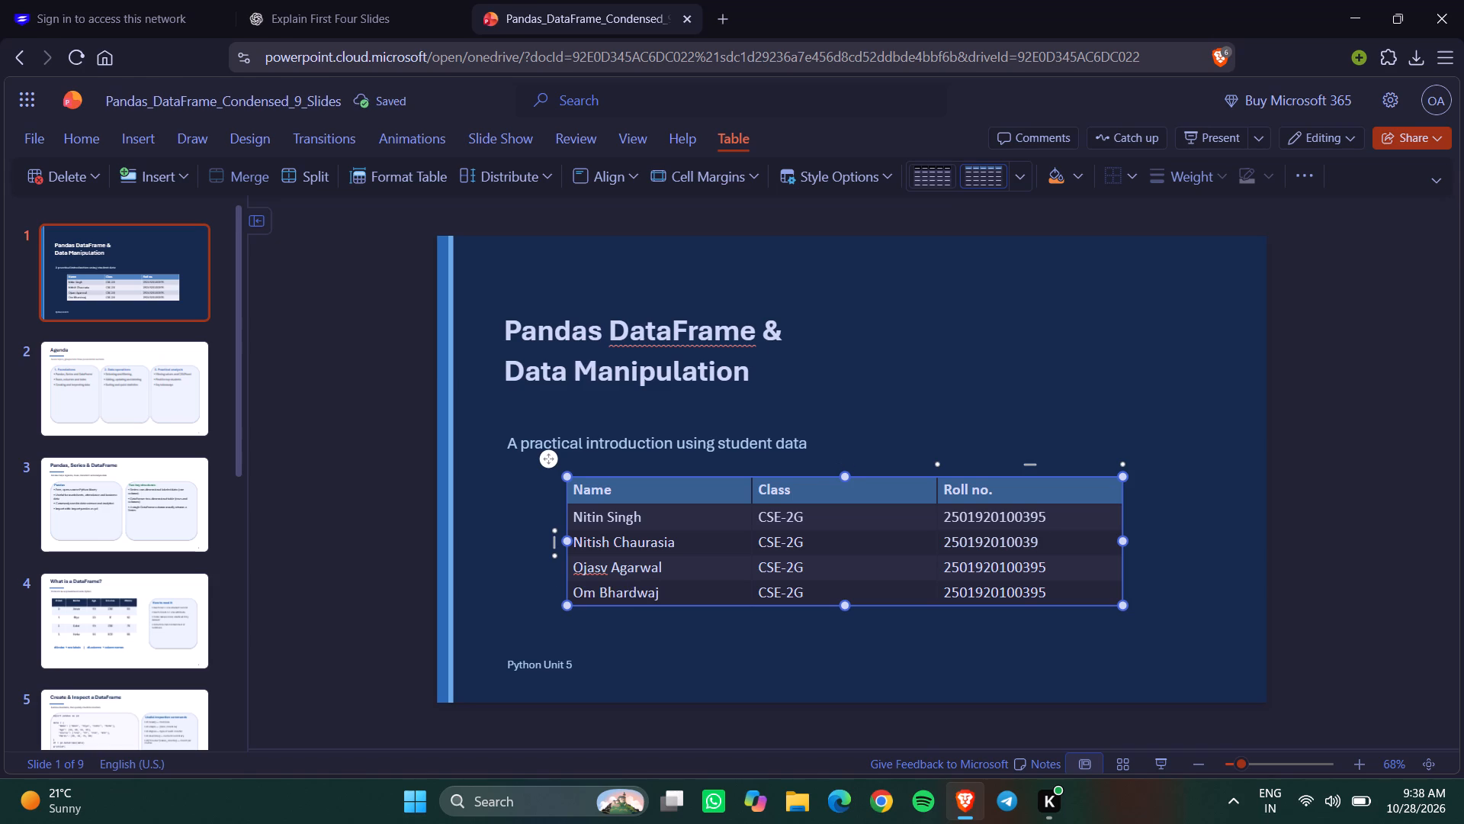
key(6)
key(Down)
key(BackSpace)
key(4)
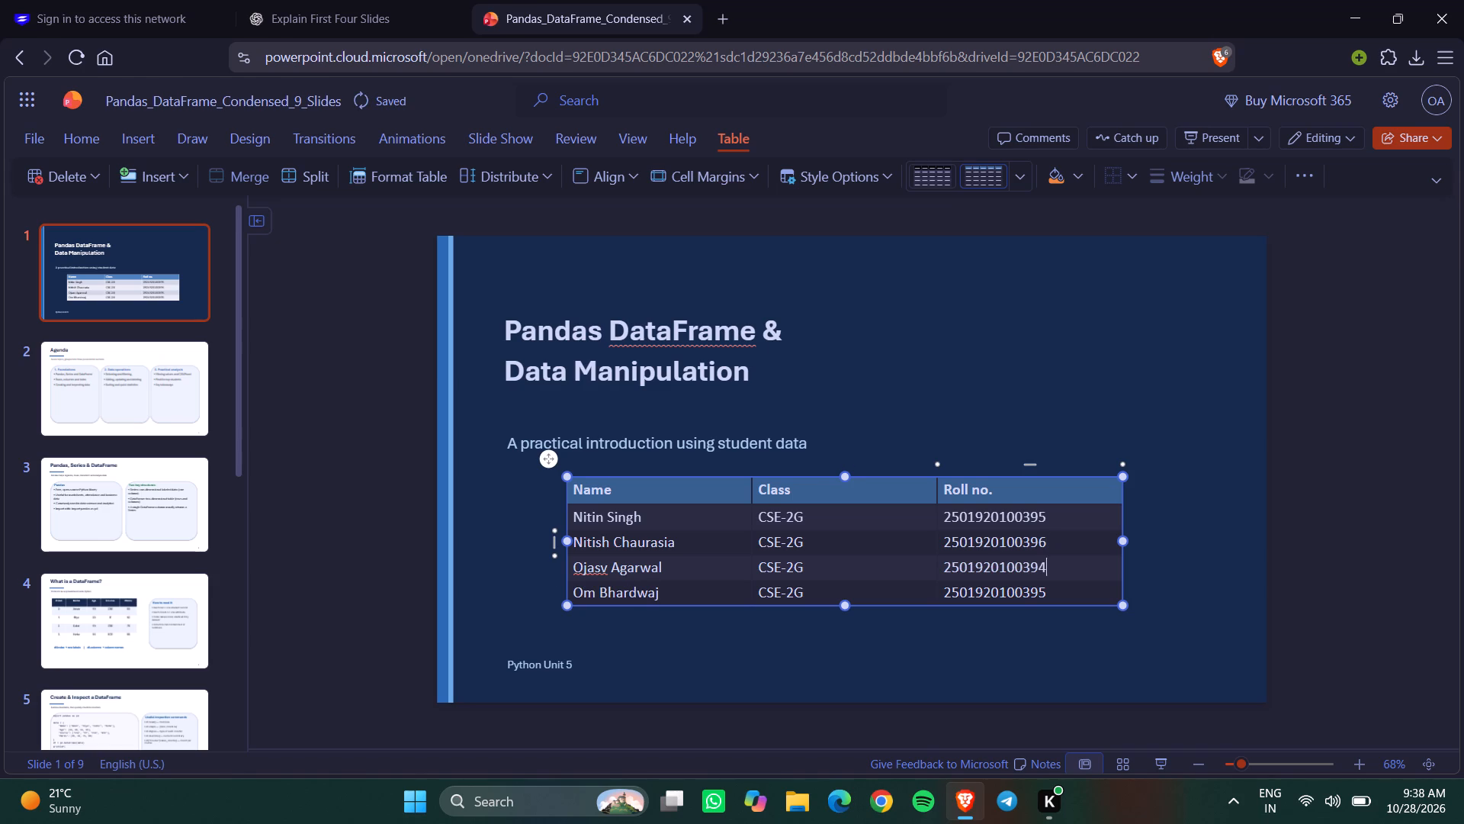
key(BackSpace)
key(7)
key(Down)
key(BackSpace)
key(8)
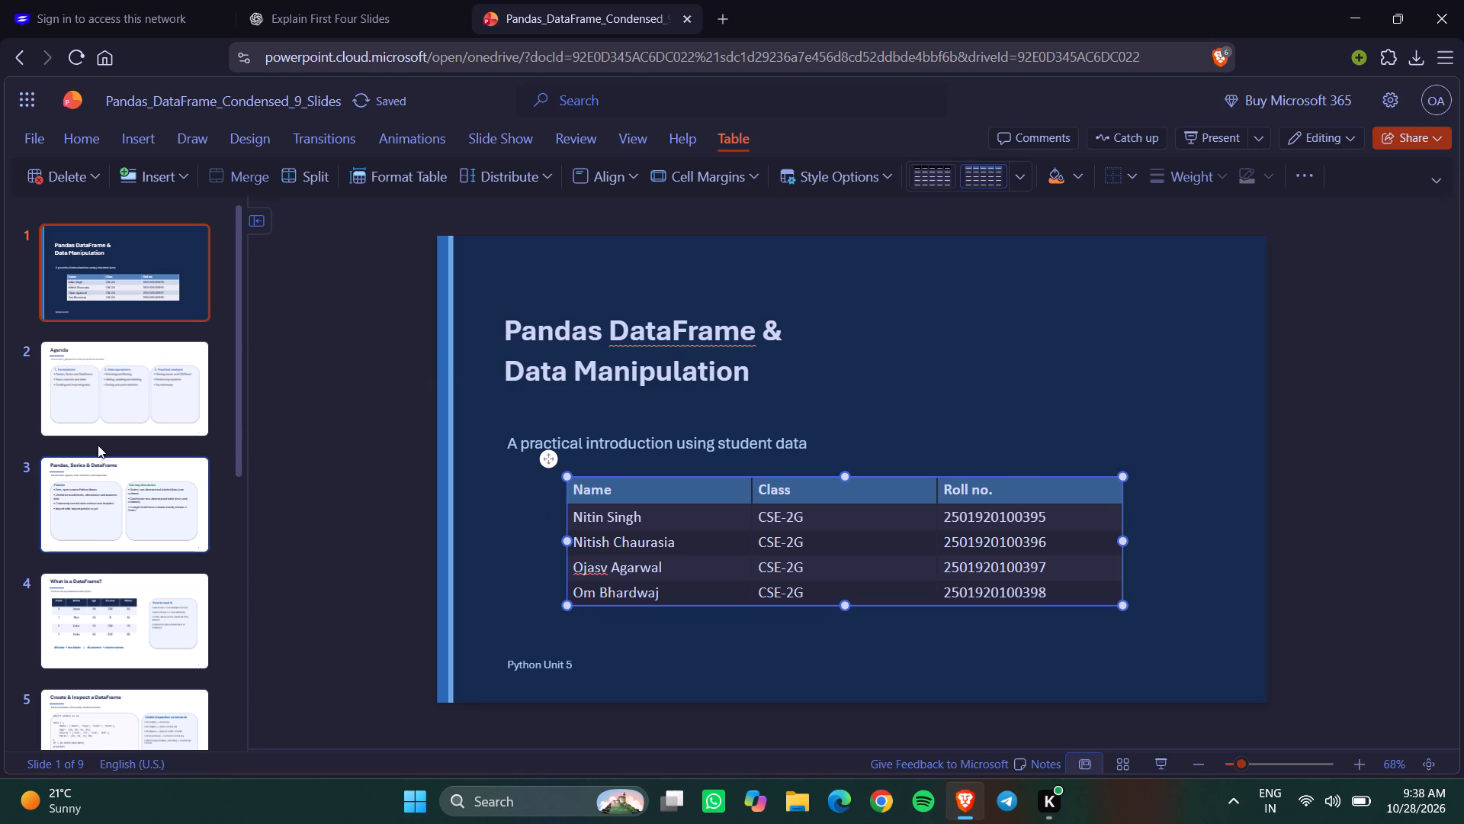
Clear the subtitle text "Seven topics, grouped into three presentation sections" under the Agenda title on slide 2.
click(108, 404)
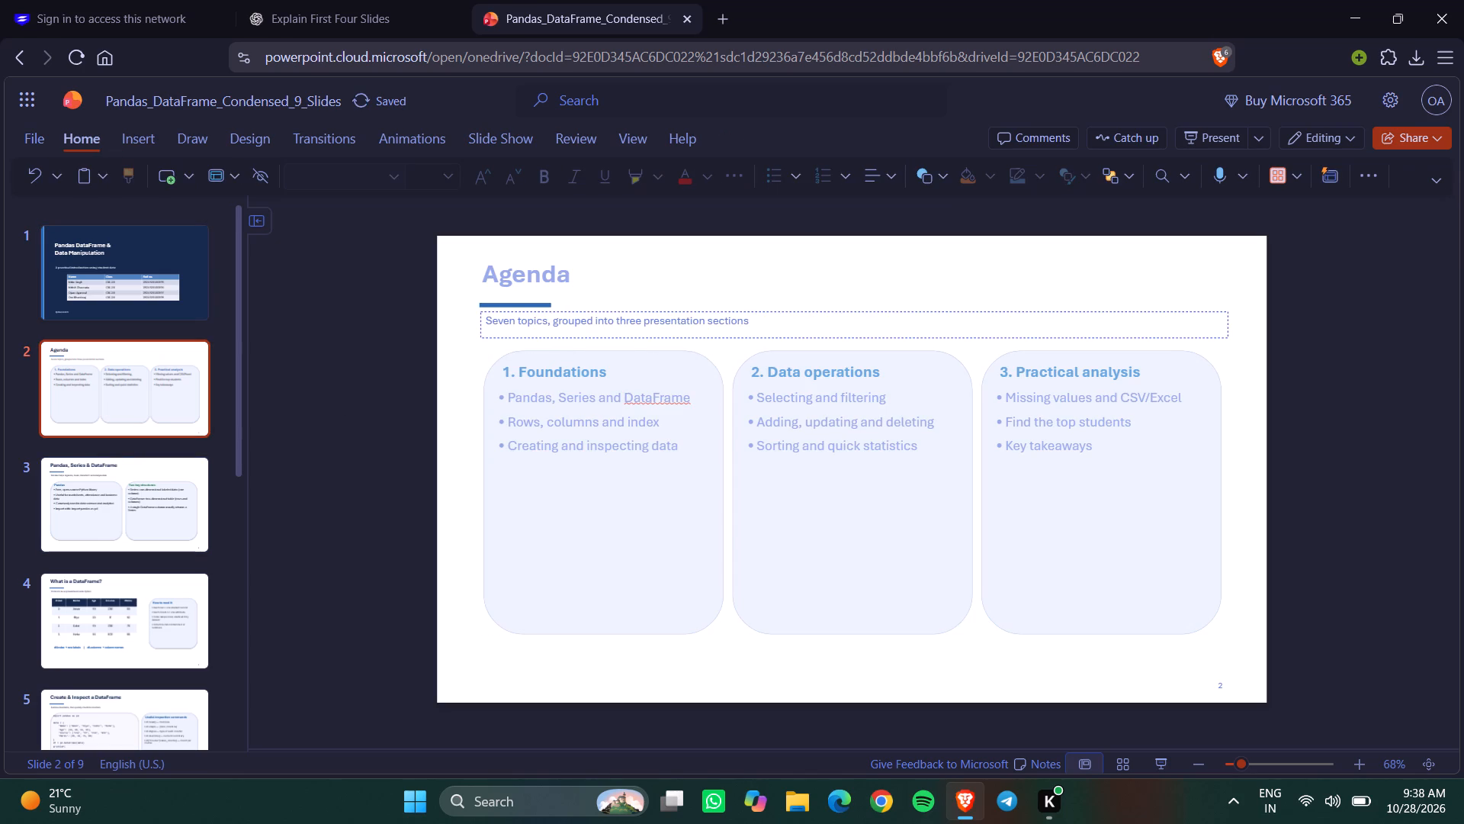
click(573, 320)
key(ctrl+a)
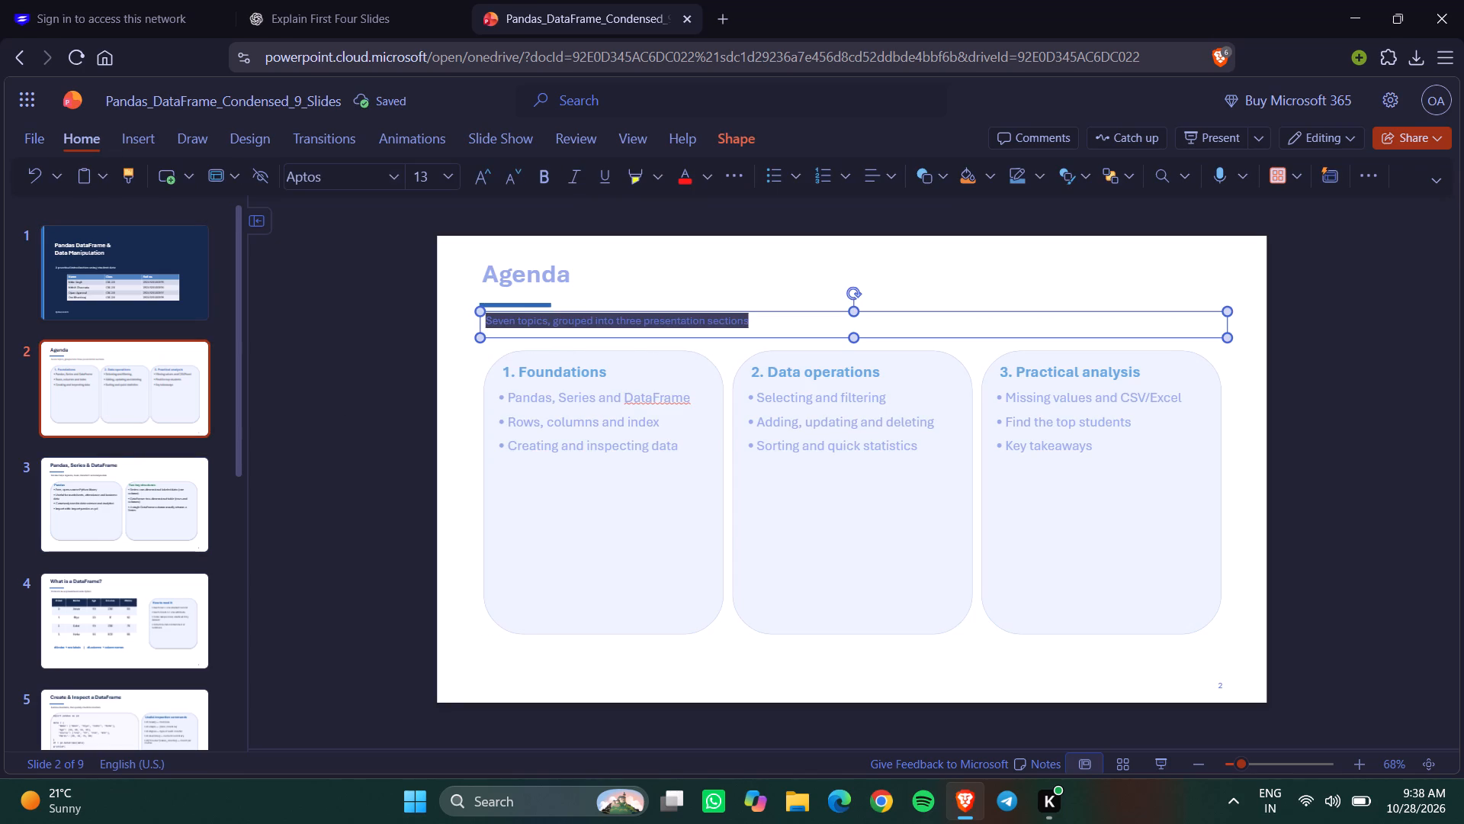
key(Delete)
Delete the subtitle text box "Pandas helps organize, clean, transform and analyze data" on slide 3.
click(155, 547)
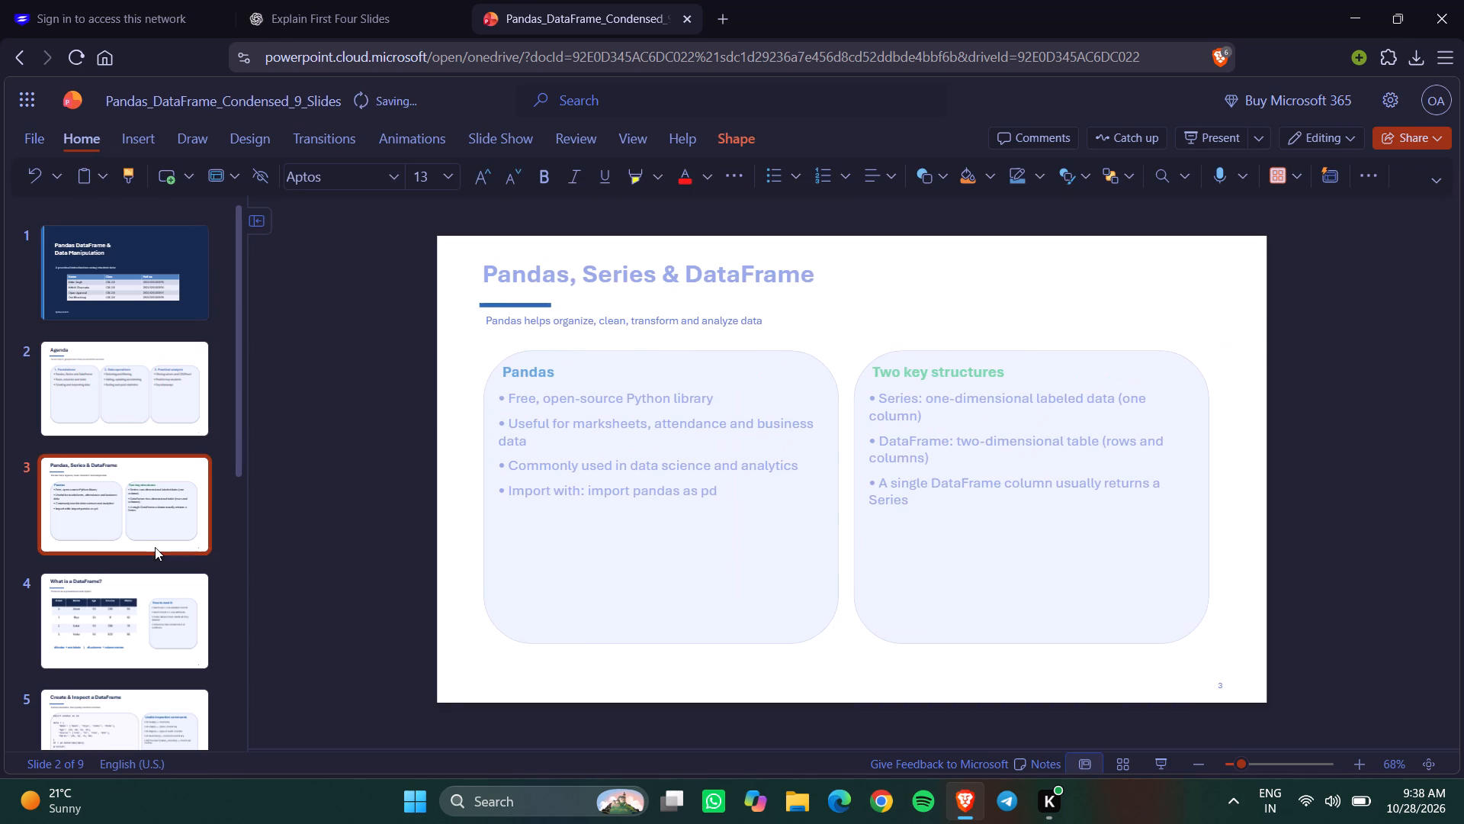
click(601, 318)
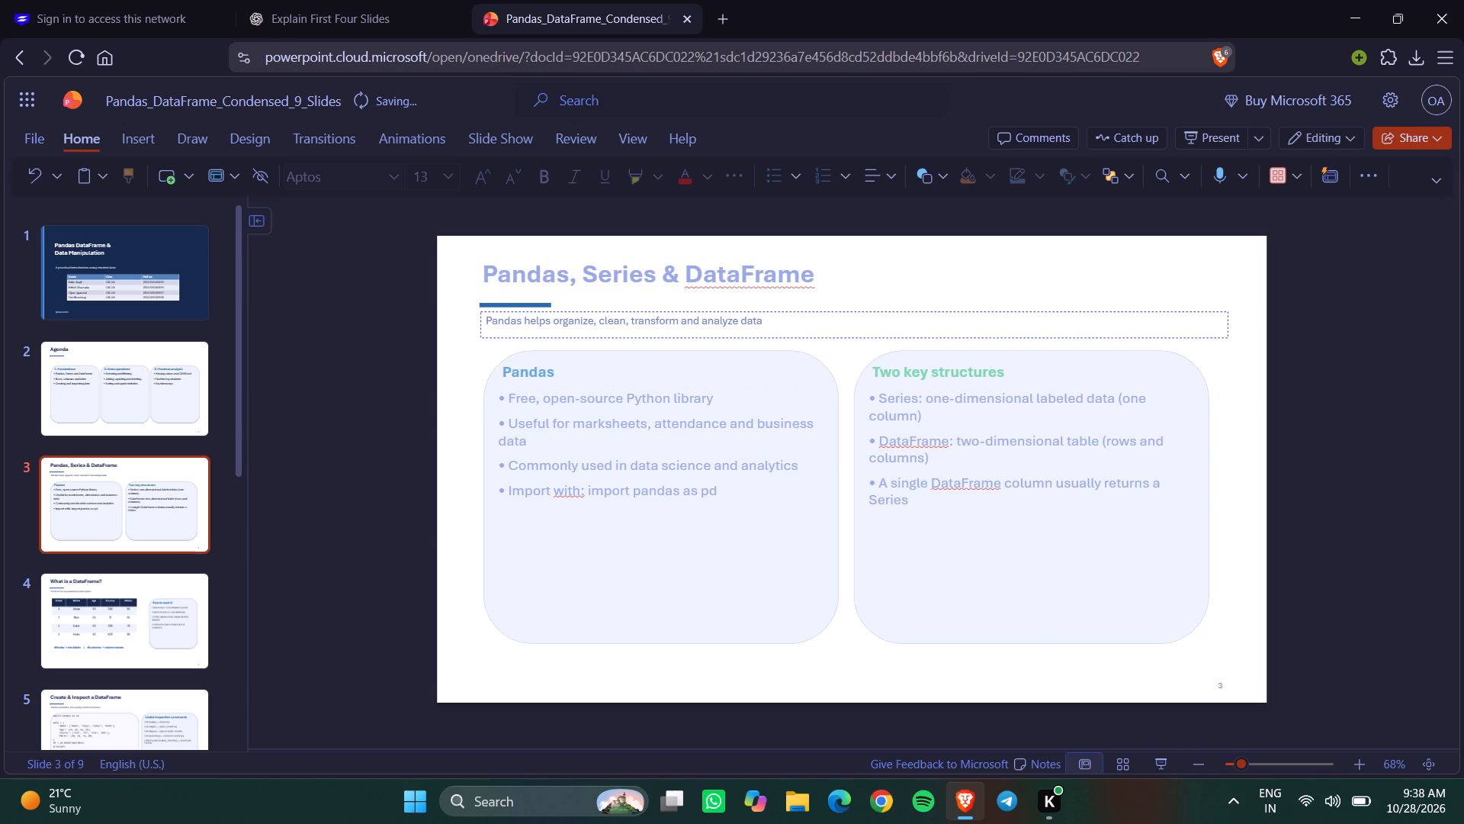
key(ctrl+a)
click(601, 318)
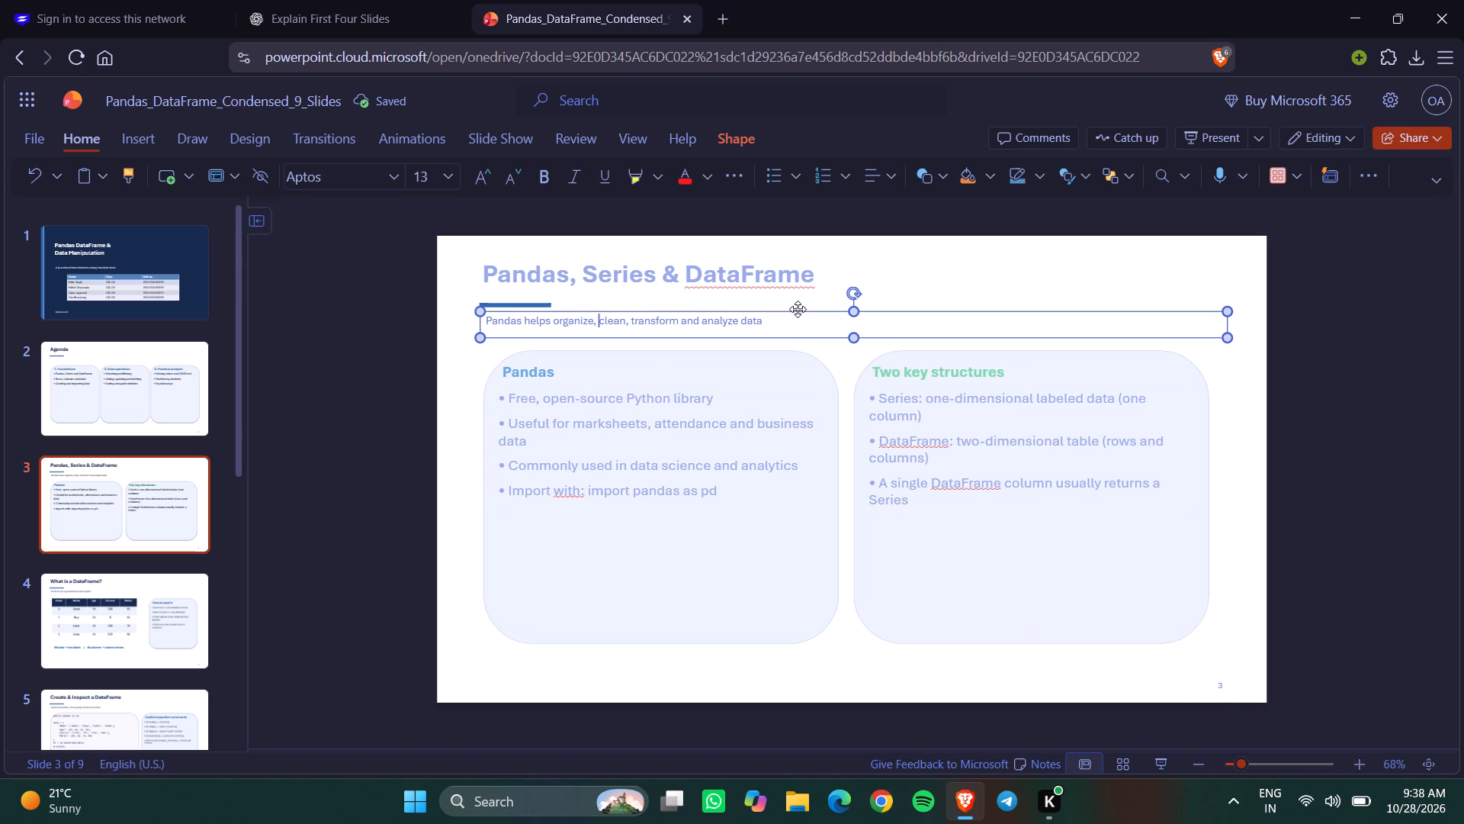
click(798, 323)
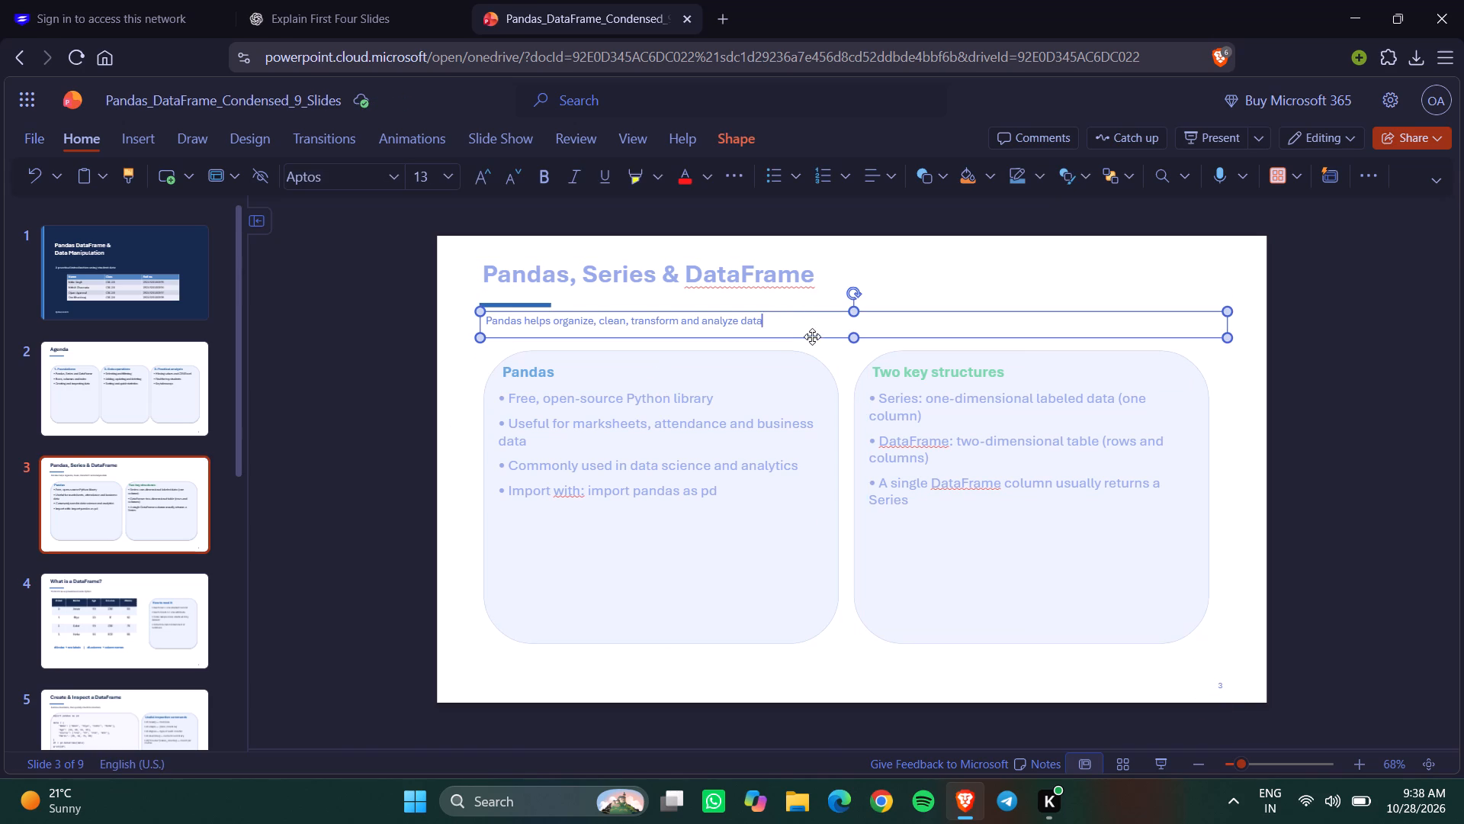
click(816, 336)
key(Delete)
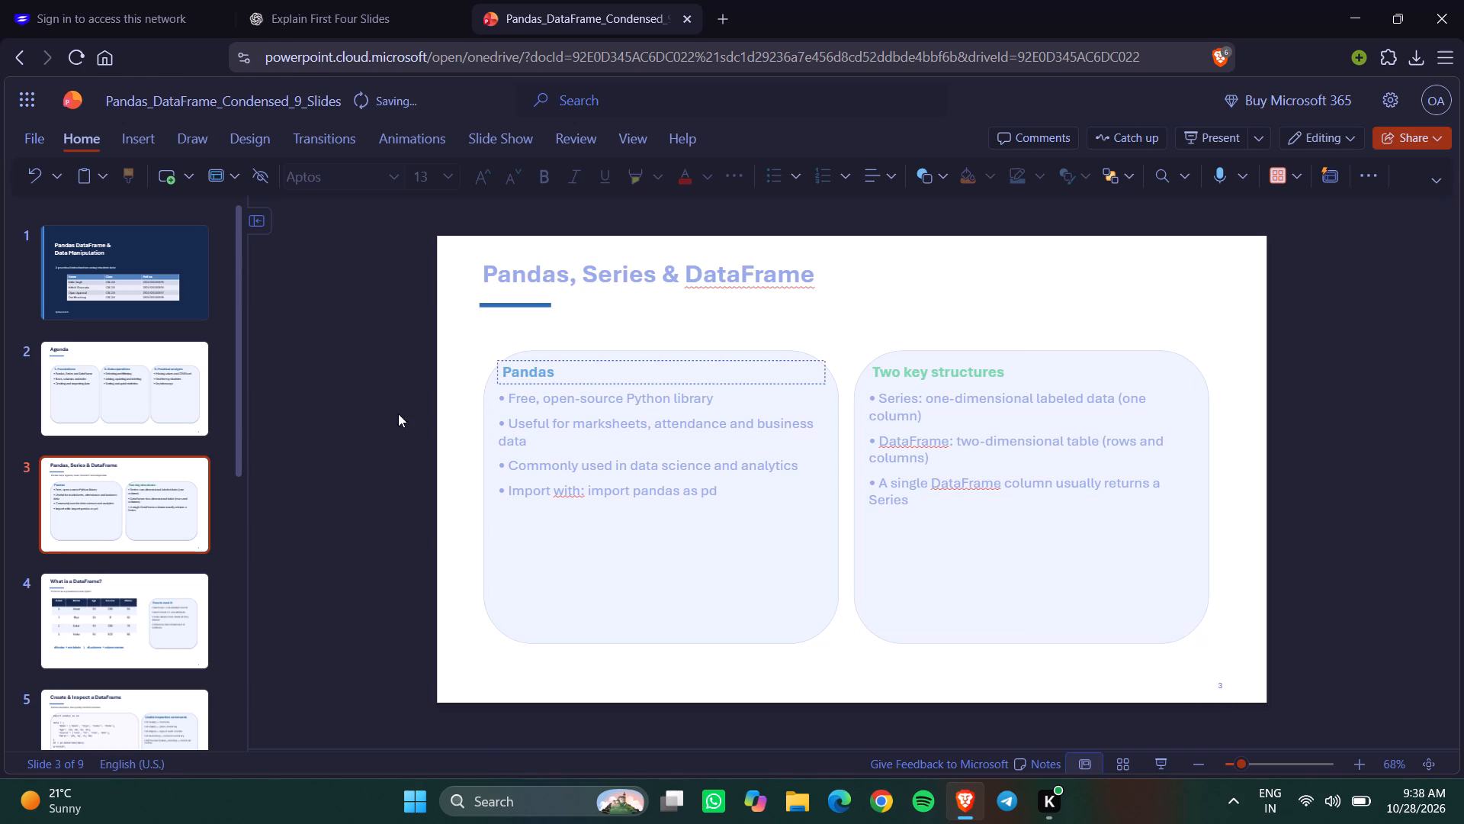
Delete the subtitle text box "Think of it as a spreadsheet inside Python" on slide 4.
click(157, 597)
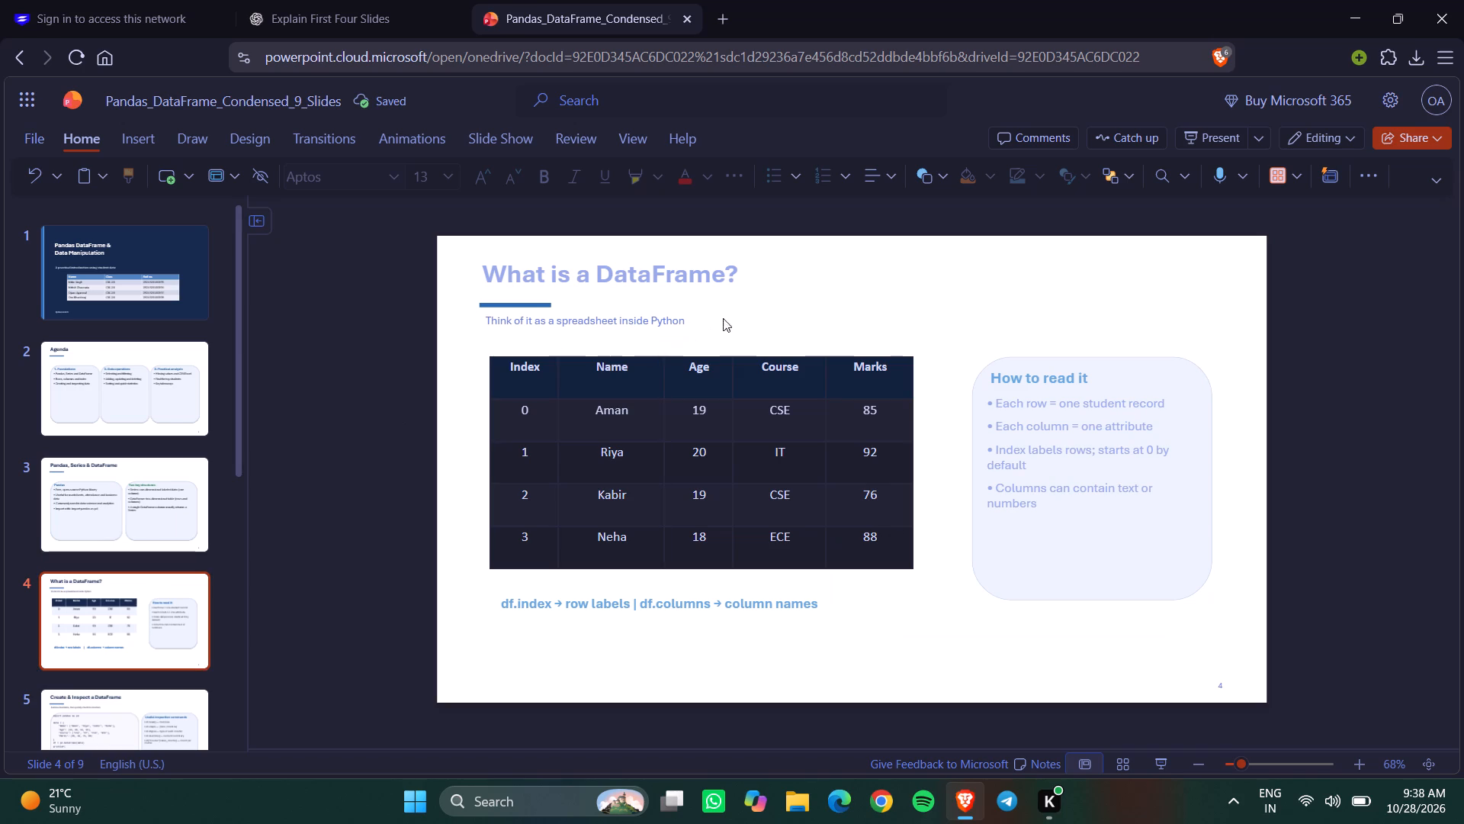
click(727, 320)
click(650, 326)
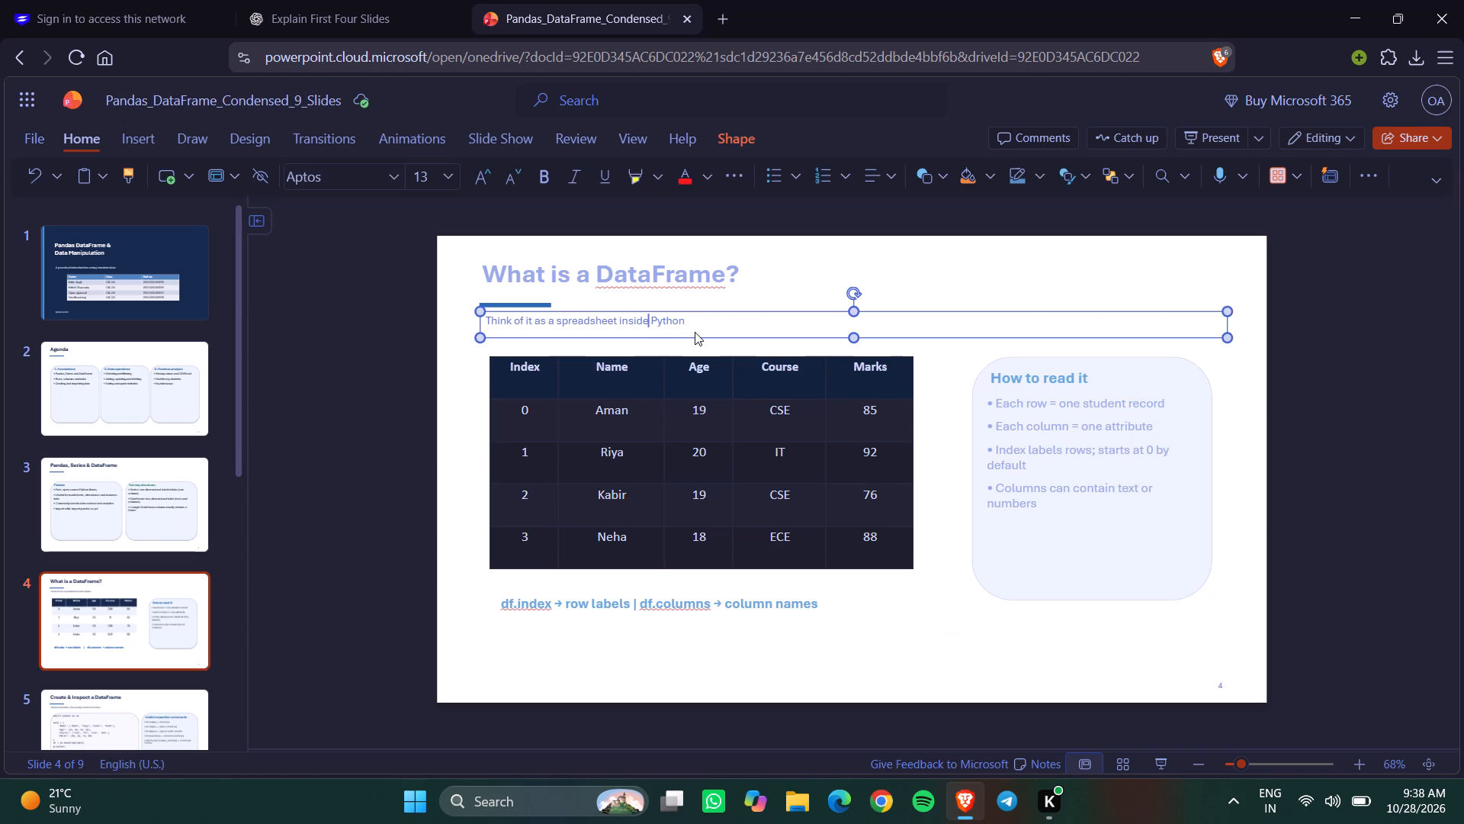
drag(695, 333, 697, 340)
click(697, 340)
key(Delete)
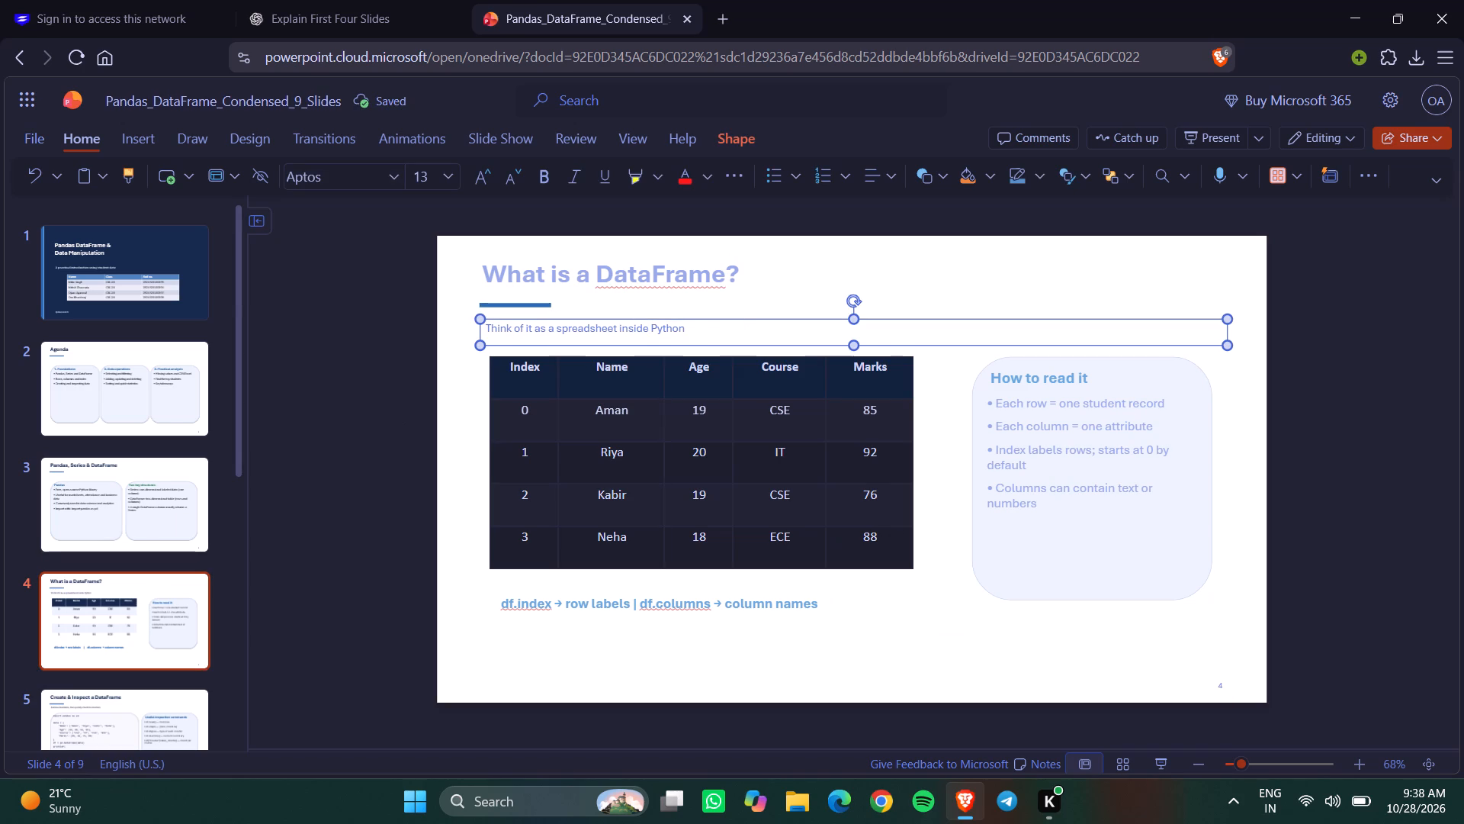
key(Delete)
key(Delete)
key(Delete)
key(Delete)
key(Delete)
key(Delete)
key(Delete)
key(Delete)
key(Delete)
key(Delete)
key(Delete)
key(Delete)
key(Delete)
key(Delete)
key(Delete)
click(660, 320)
key(Delete)
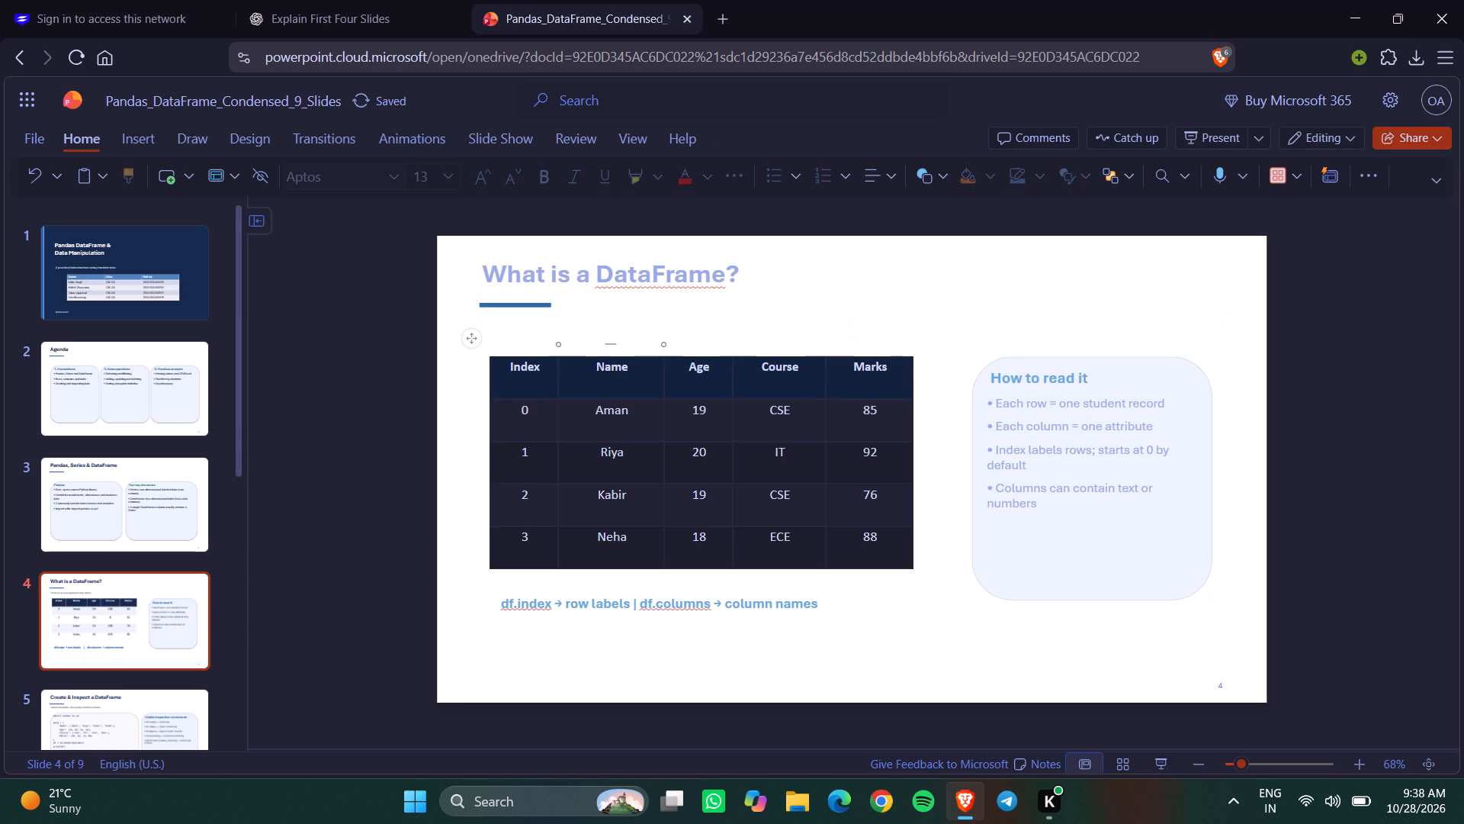
Delete the subtitle text box "Build a small table, then quickly check its structure" on slide 5.
scroll(126, 671, down, 1)
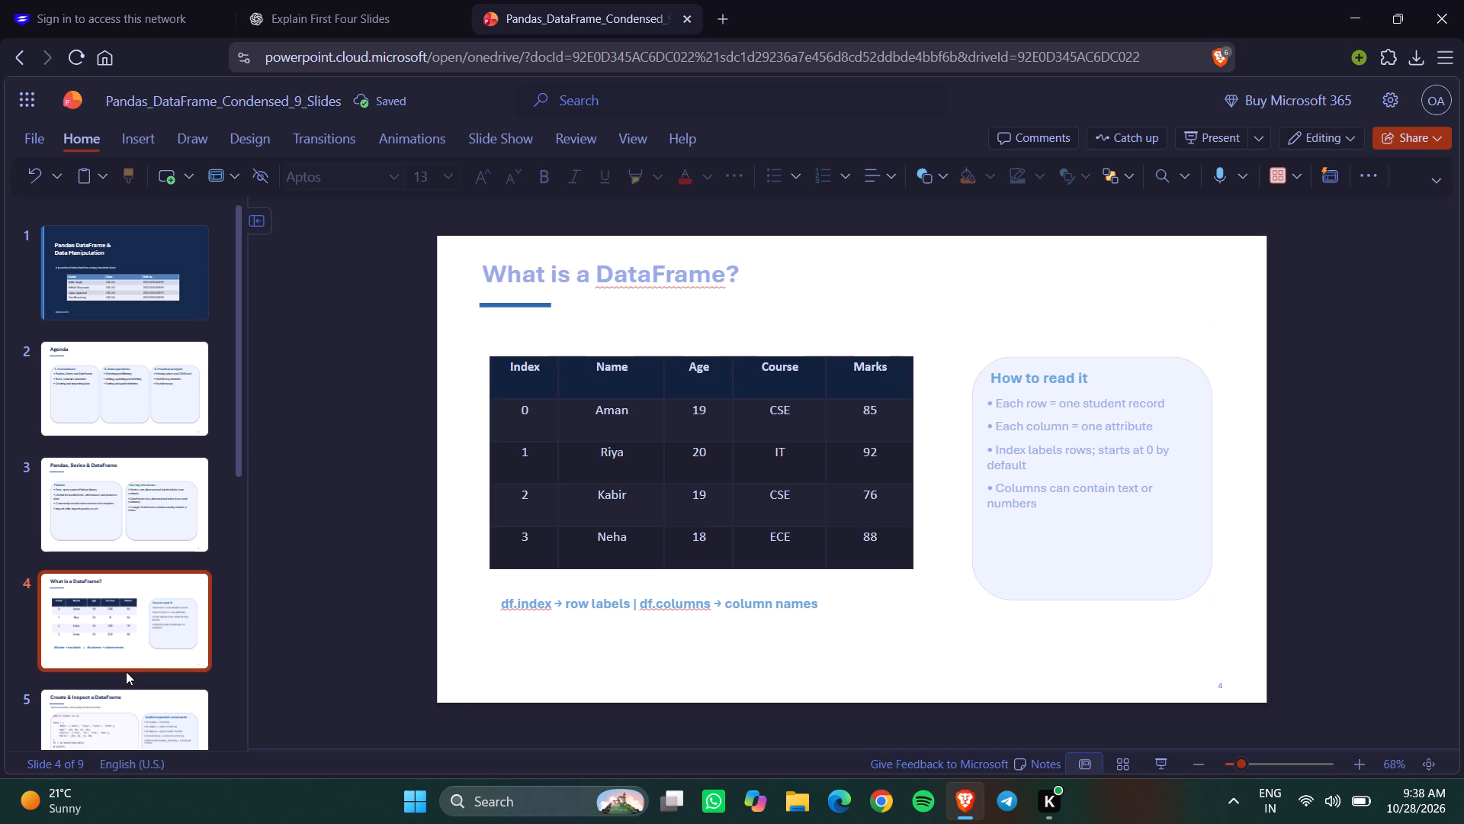
scroll(126, 671, down, 1)
click(120, 665)
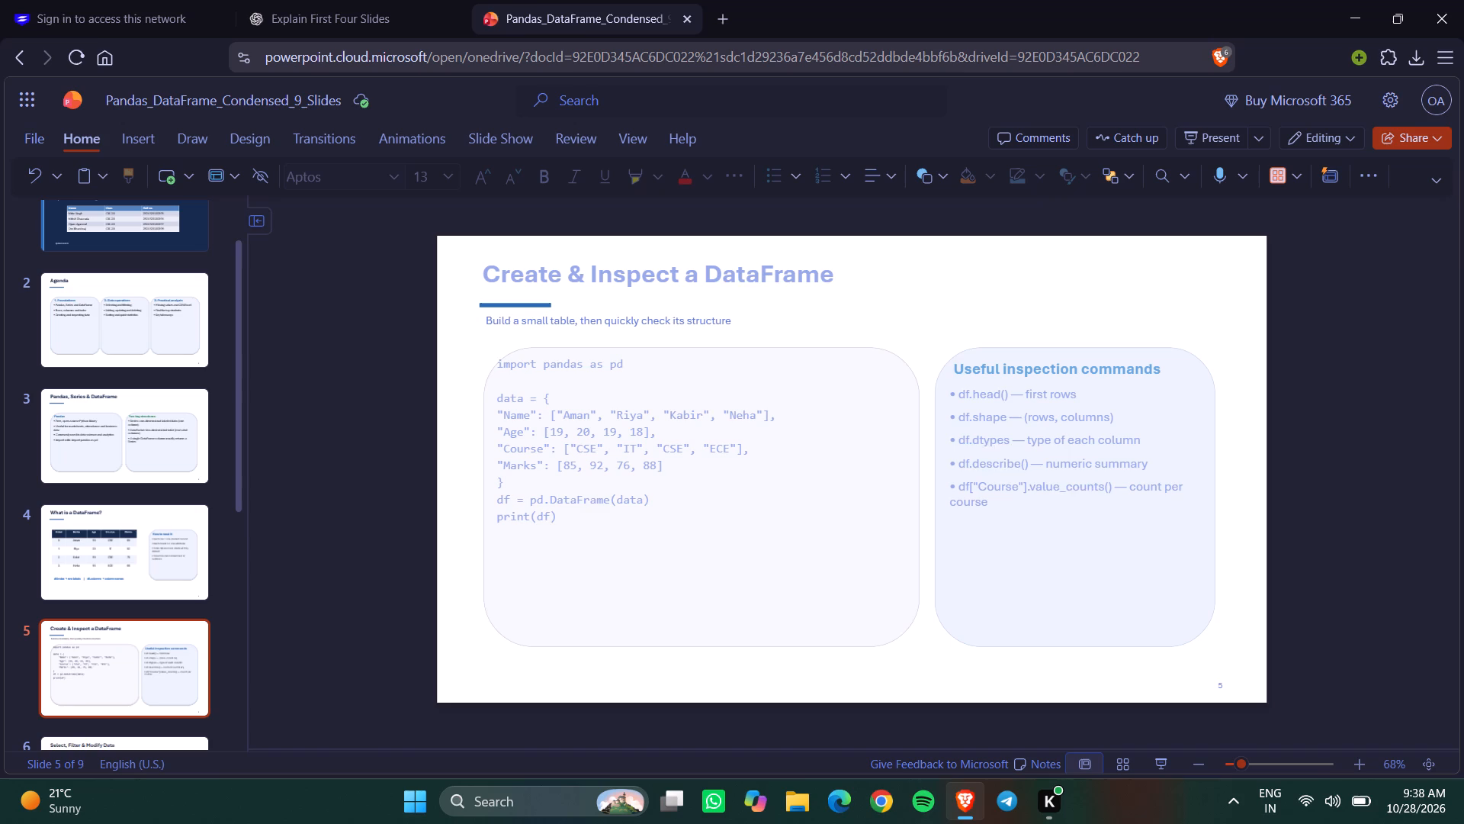
click(697, 311)
key(Delete)
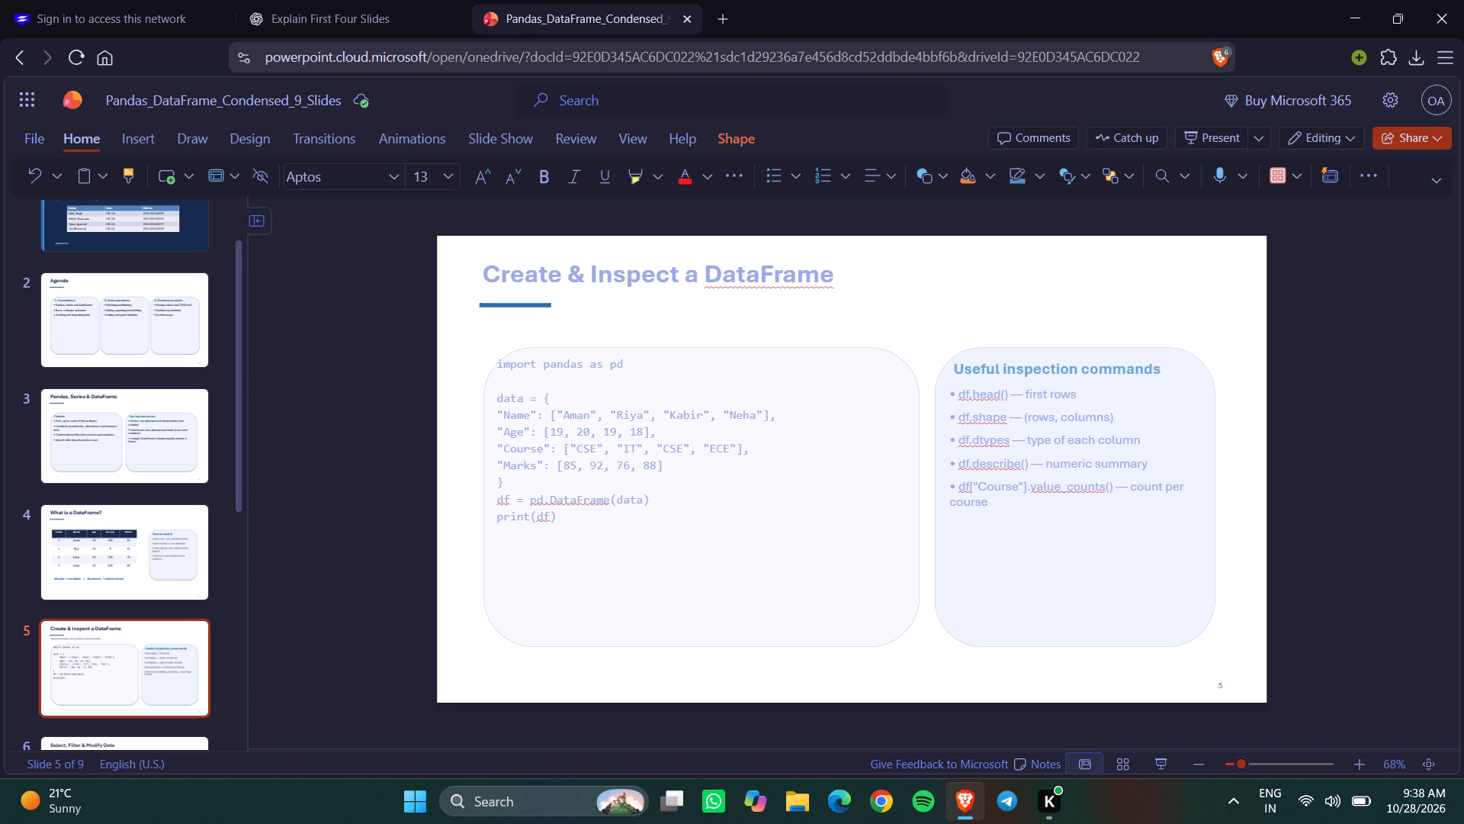
Delete the subtitle text box "Pandas lets us choose the data we need and update it" on slide 6.
scroll(189, 664, down, 1)
click(153, 637)
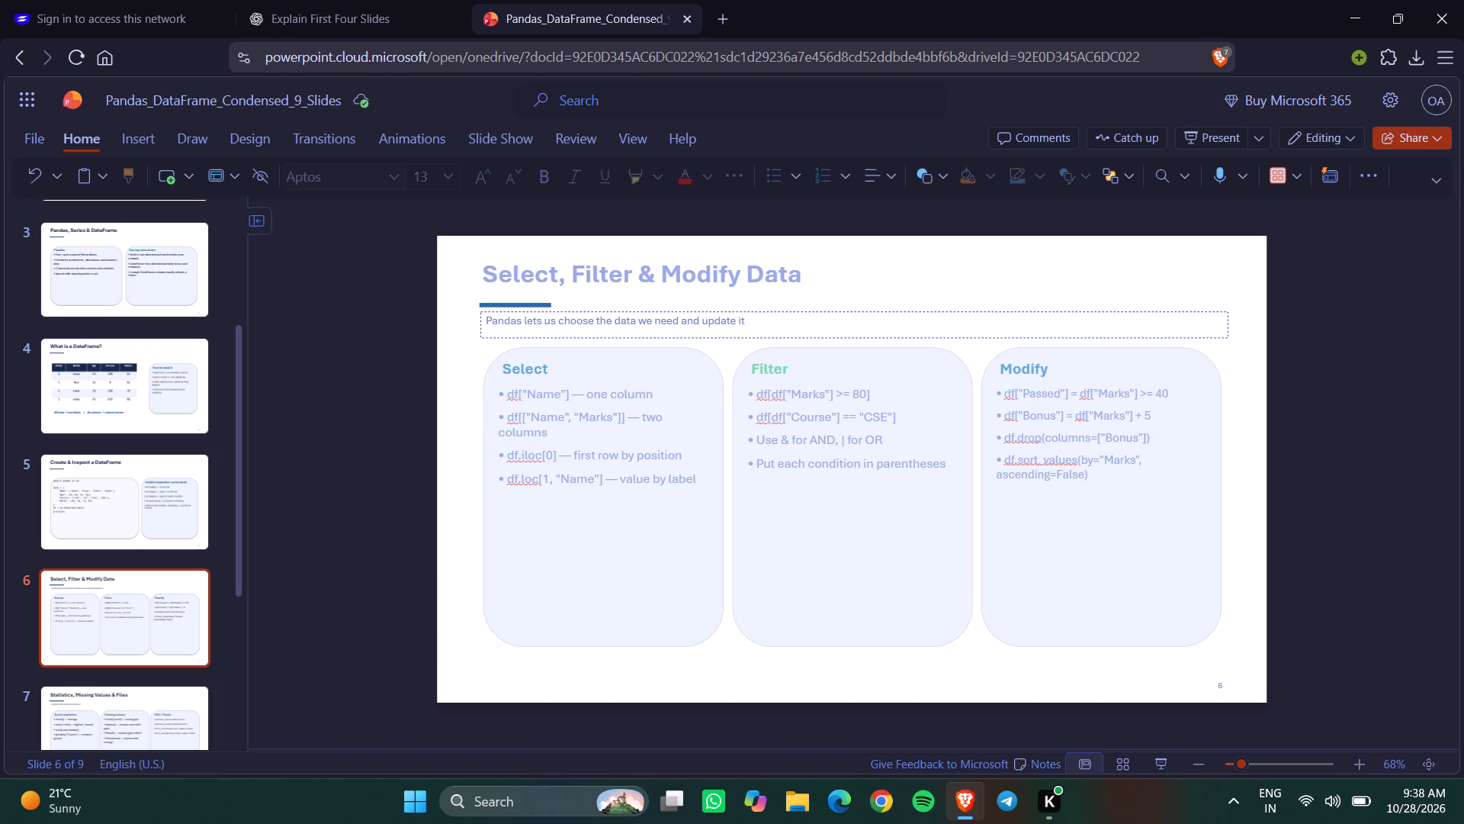
click(735, 327)
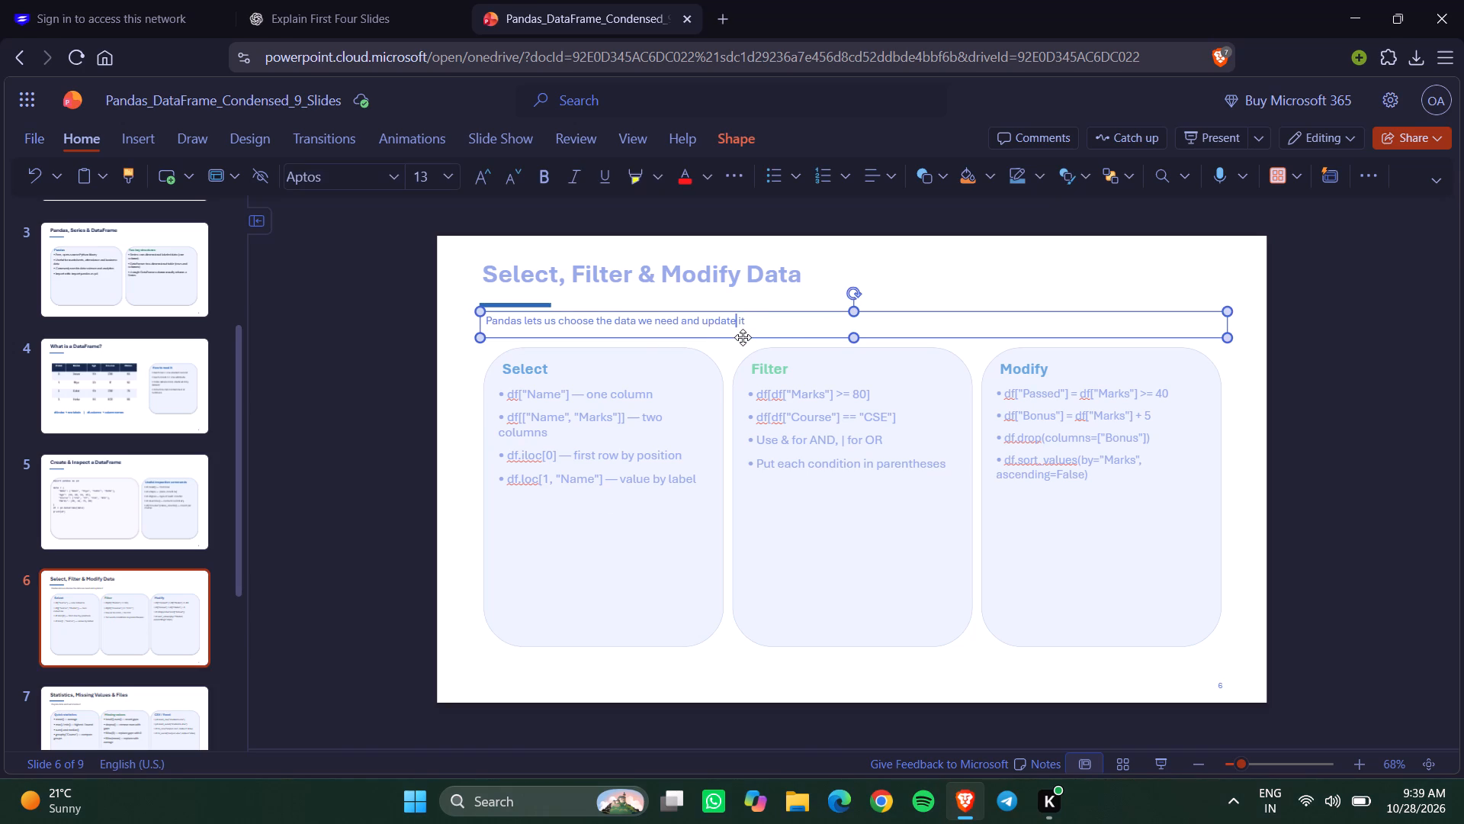
click(743, 337)
key(Delete)
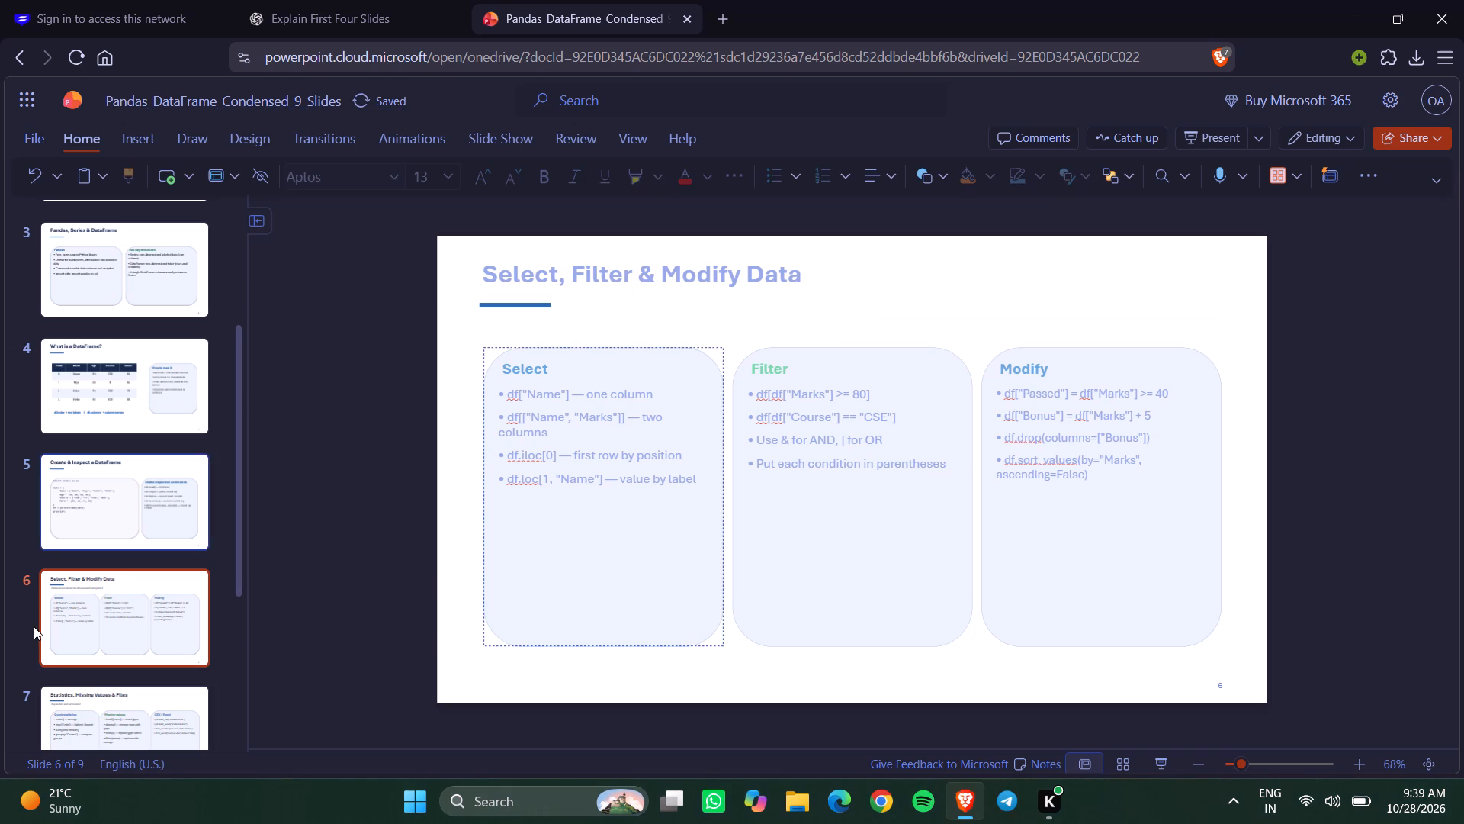
Delete the subtitle text box "Prepare data and summarize it" on slide 7.
scroll(34, 626, down, 1)
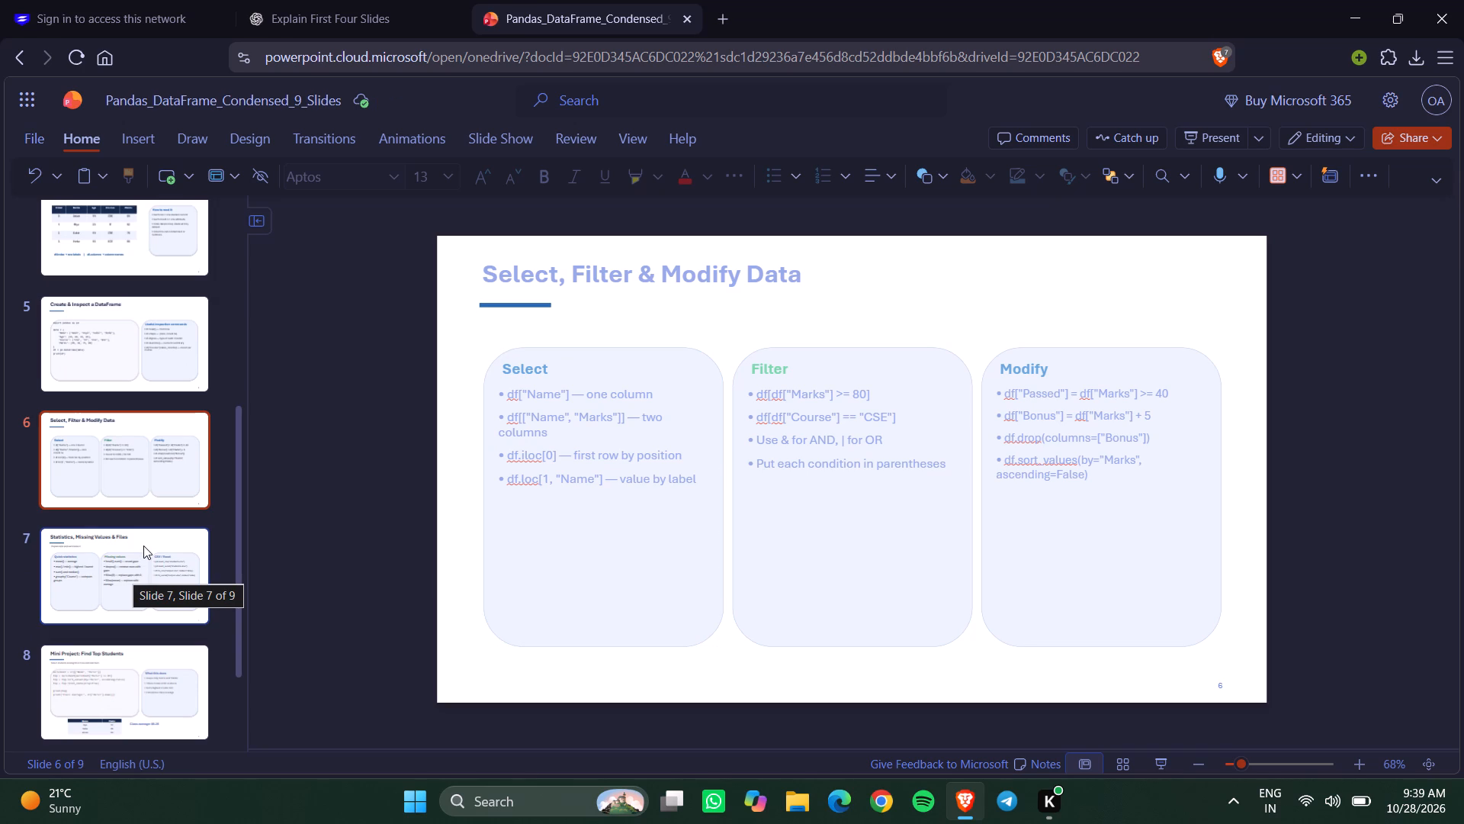
click(143, 546)
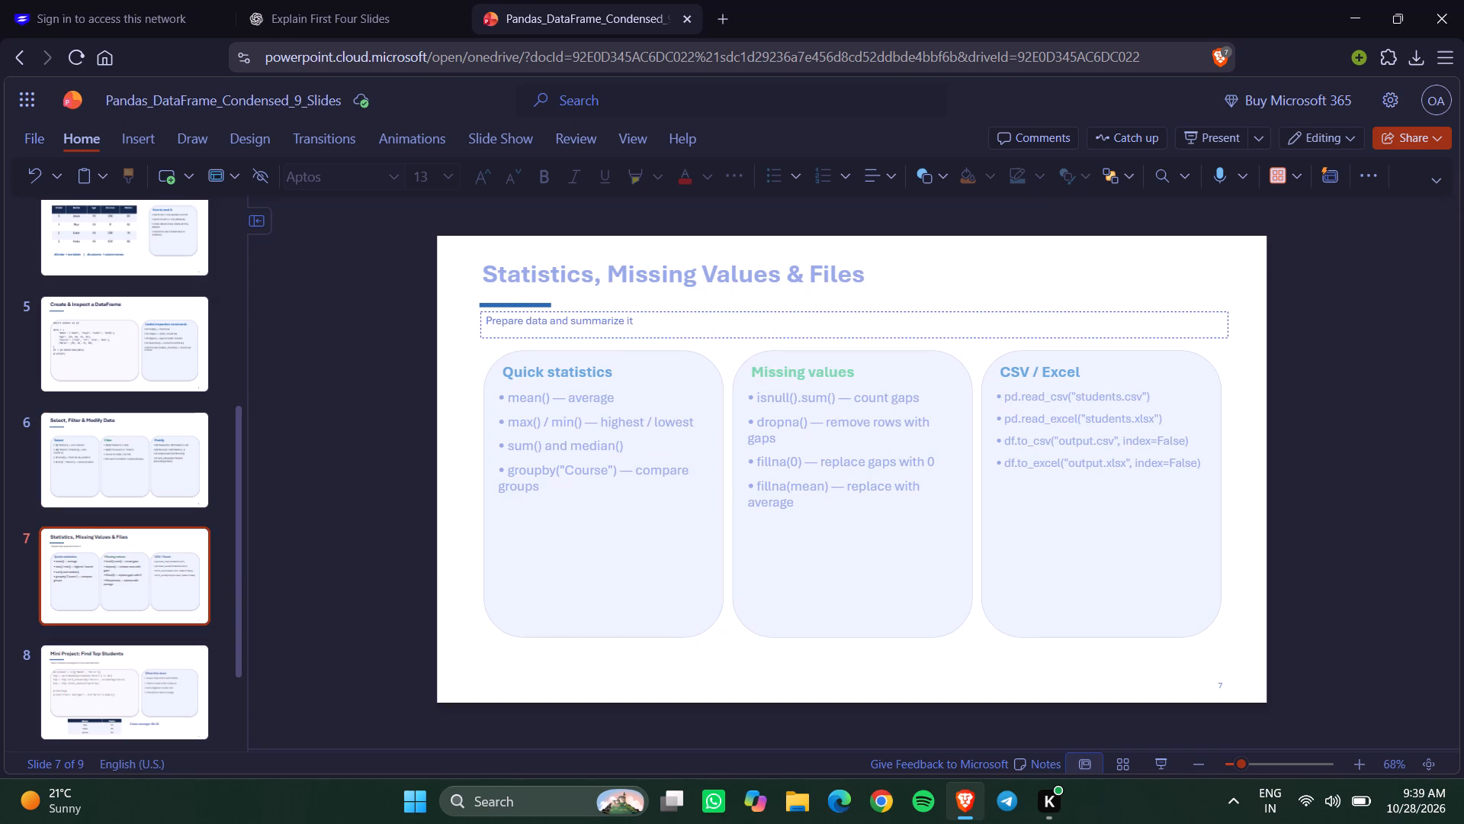
click(617, 336)
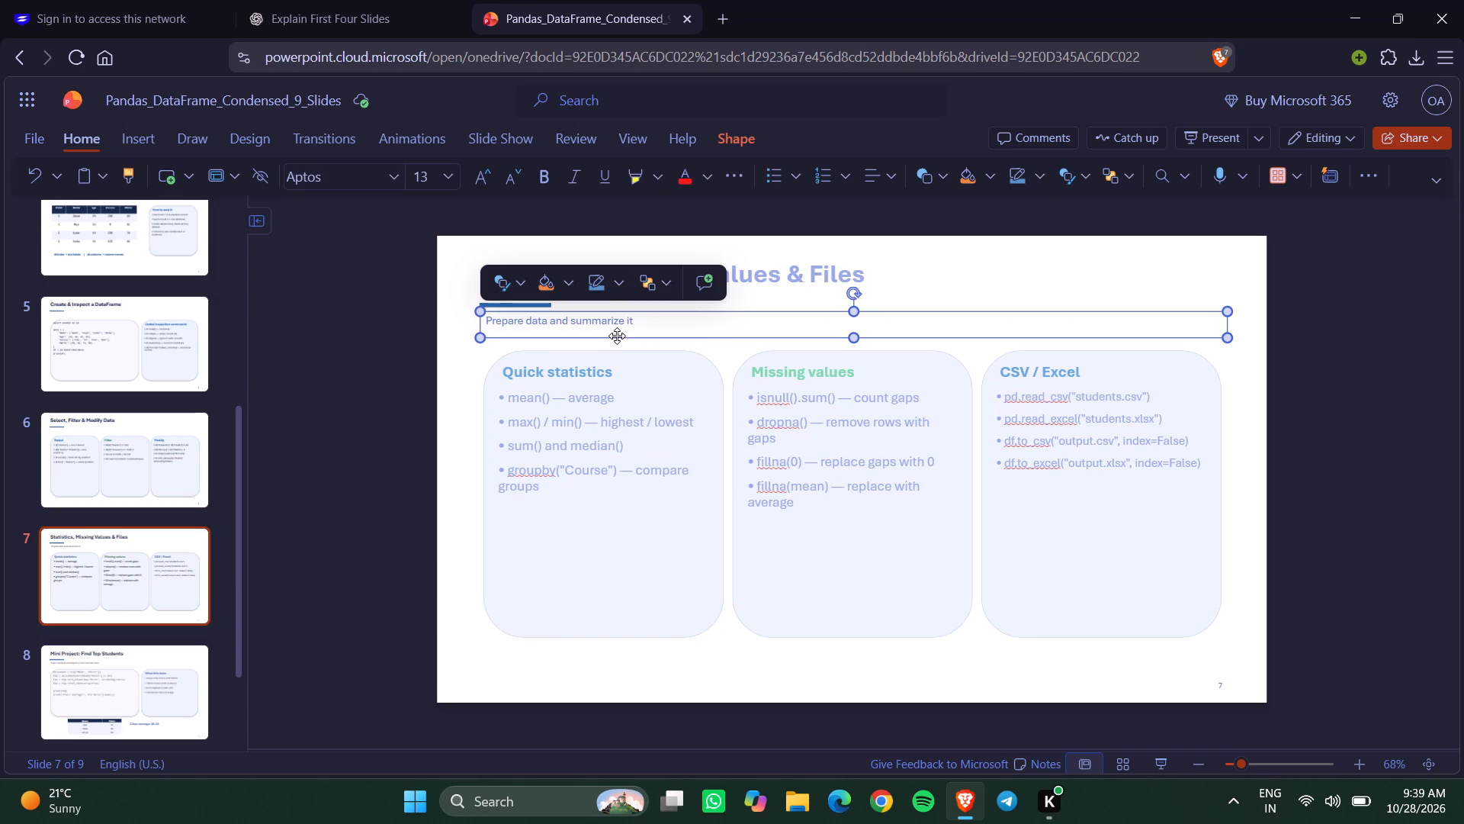